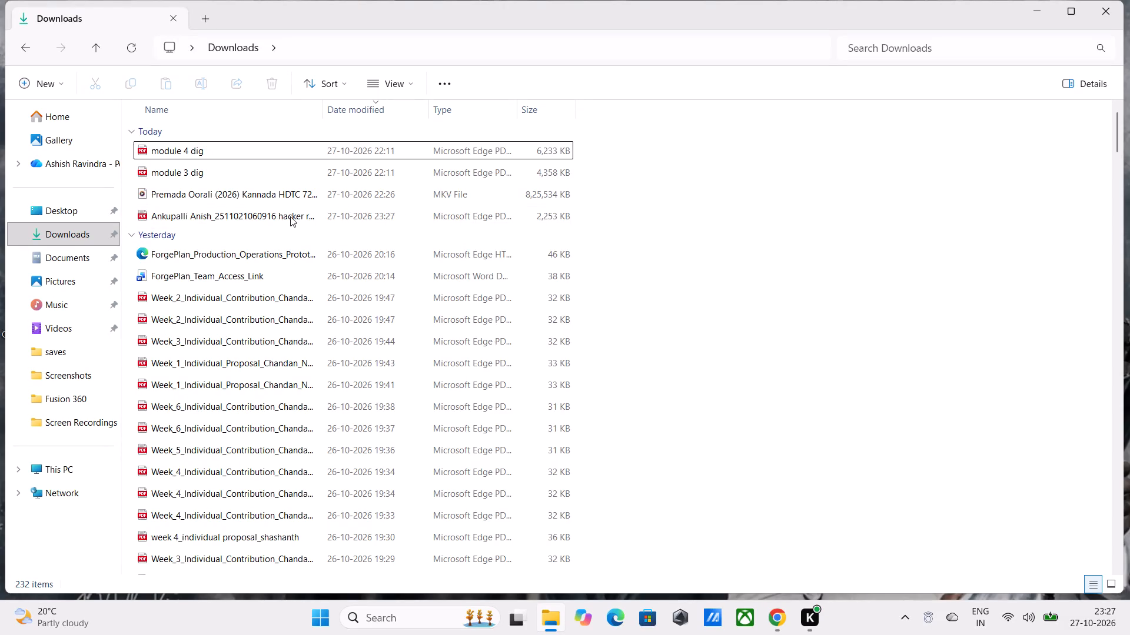
# Open the Java HackerRank assignment PDF from the Downloads folder in Edge to view its cover page.
pyautogui.doubleClick(291, 216)
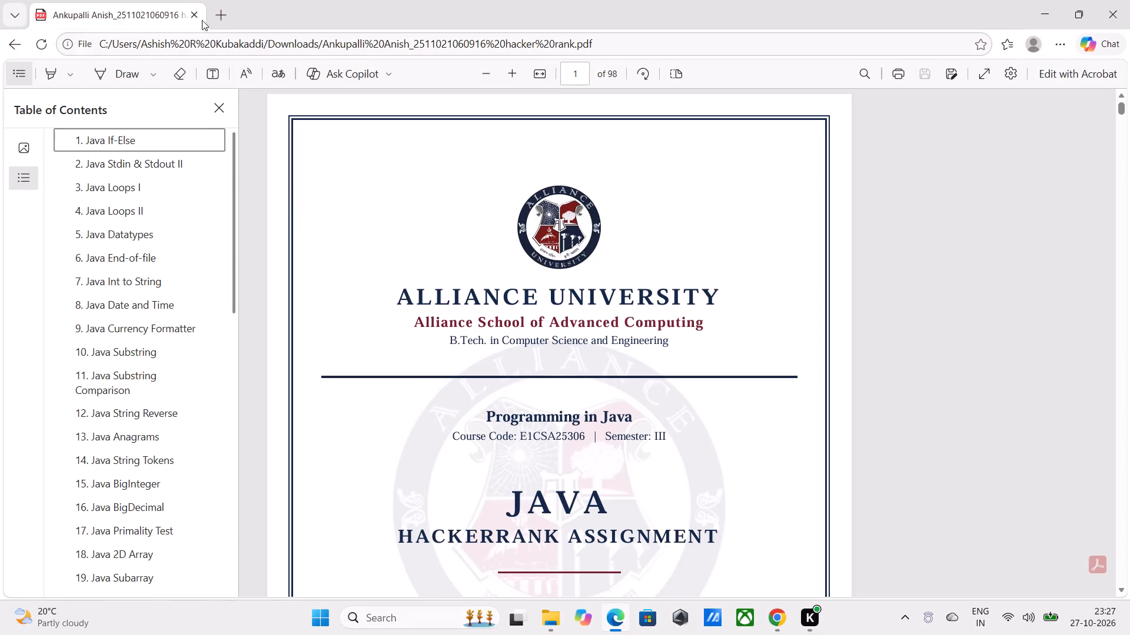
pyautogui.click(543, 634)
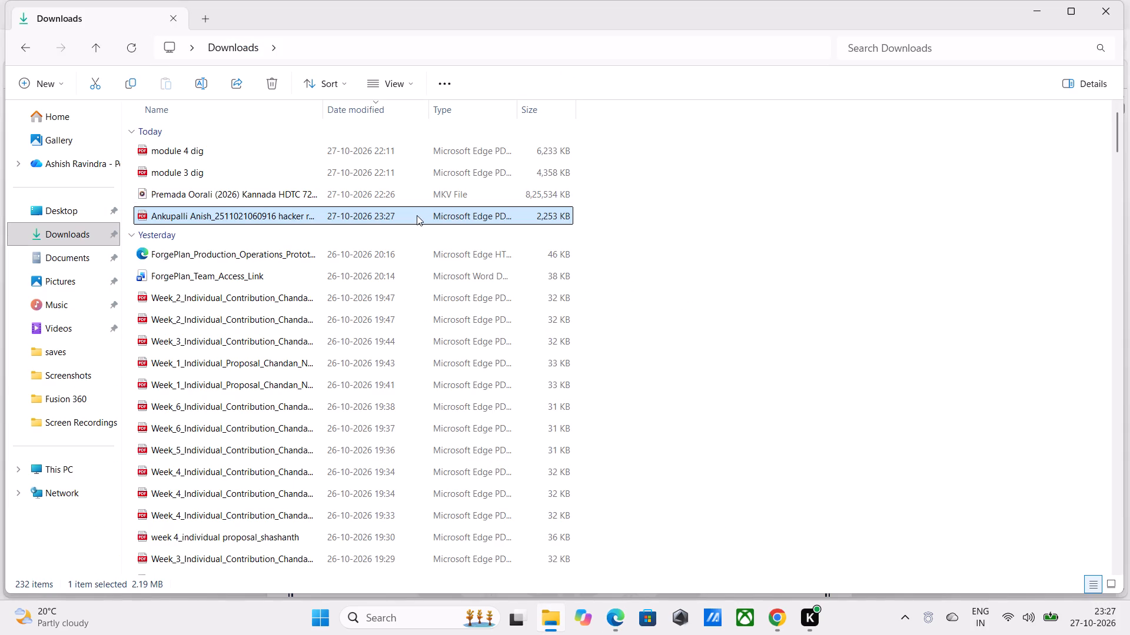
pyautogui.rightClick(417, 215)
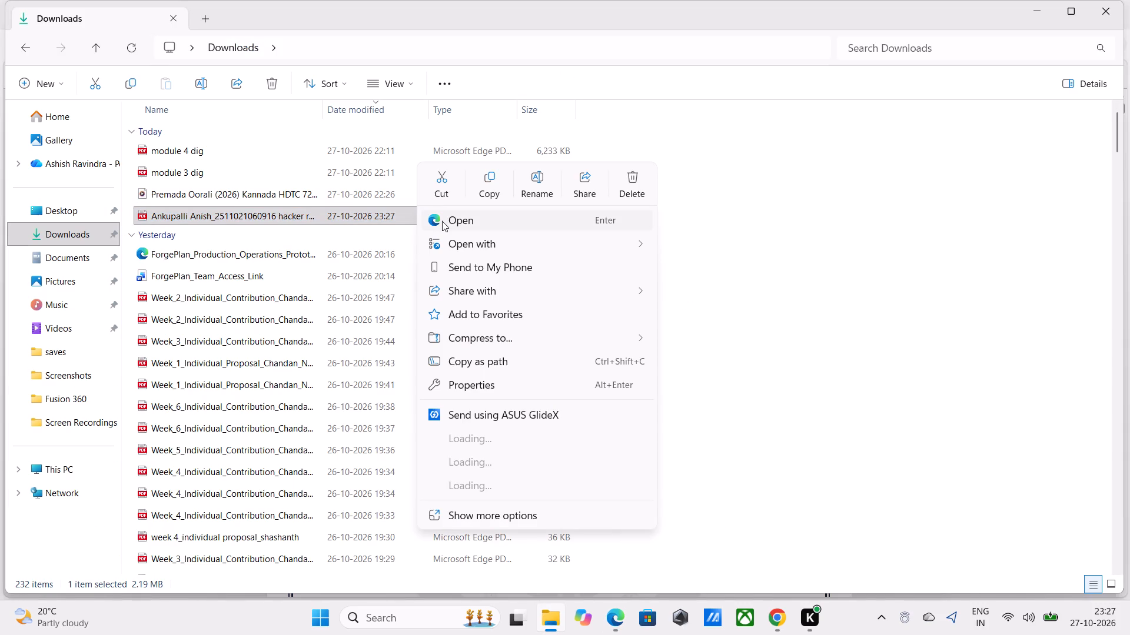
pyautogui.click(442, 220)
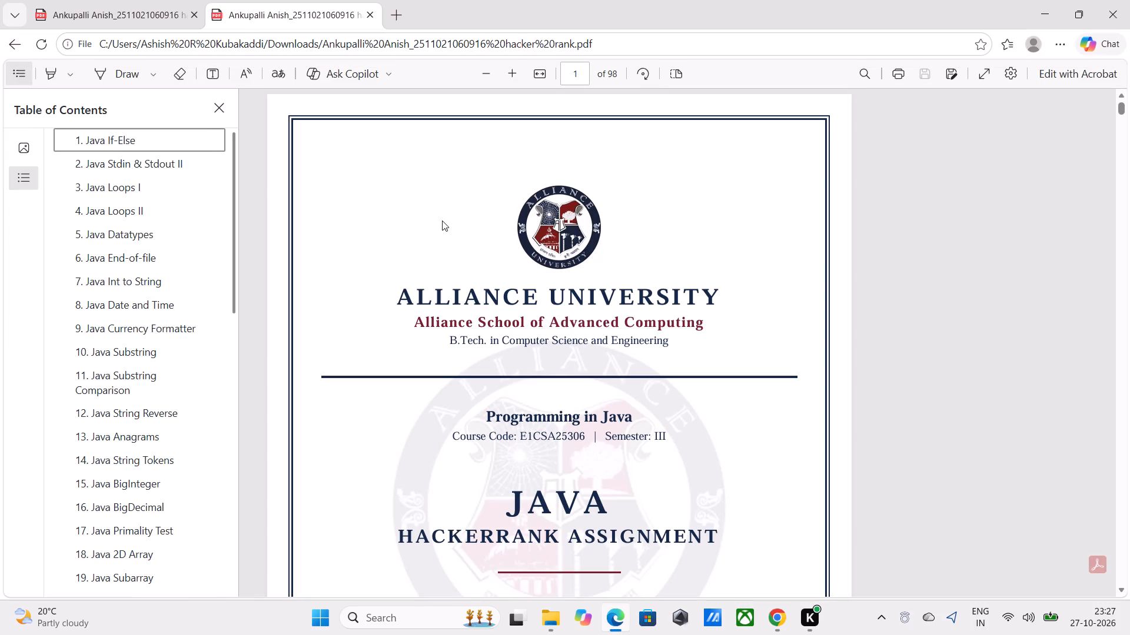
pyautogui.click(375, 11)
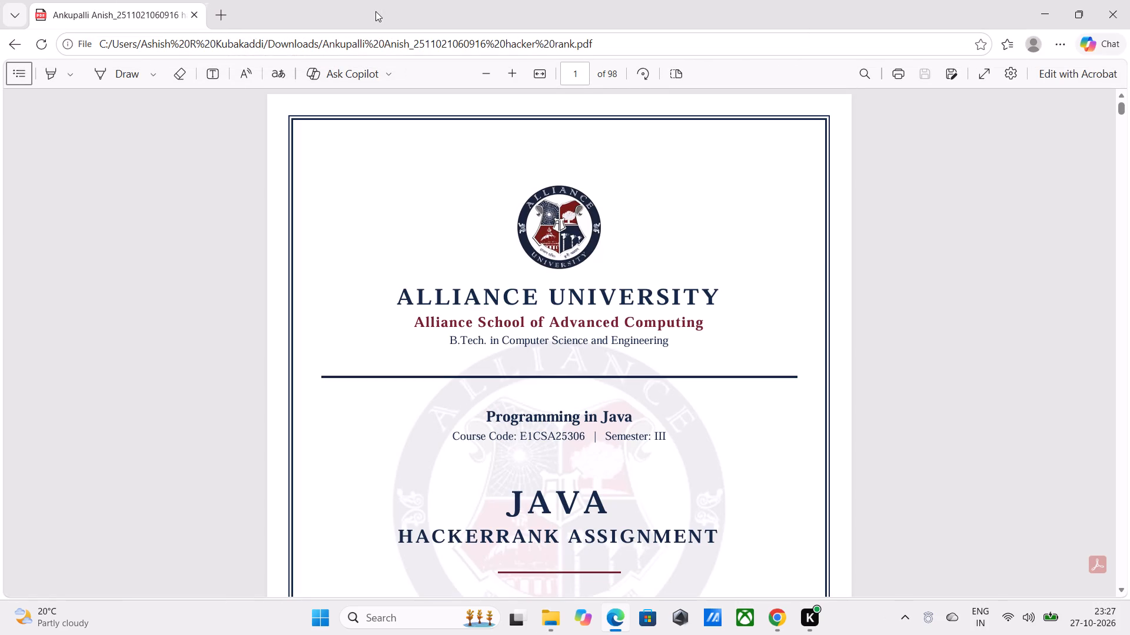
# Open the HackerRank assignment PDF from Downloads in Word just this once, accepting the conversion and suppressing its notice in future.
pyautogui.click(546, 620)
pyautogui.rightClick(322, 218)
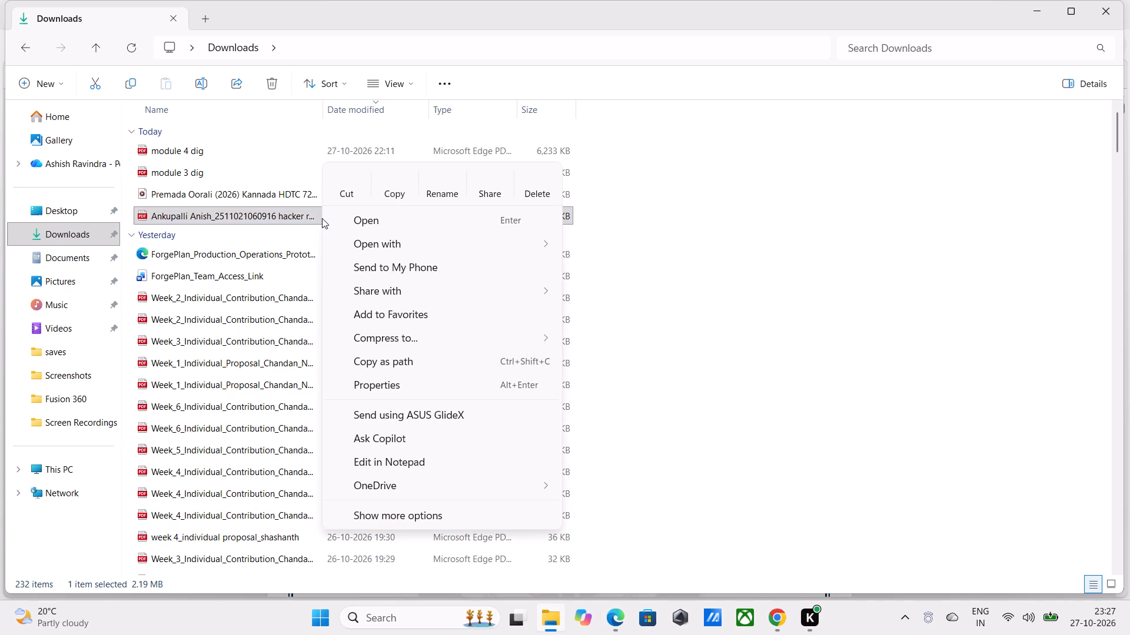
pyautogui.click(394, 243)
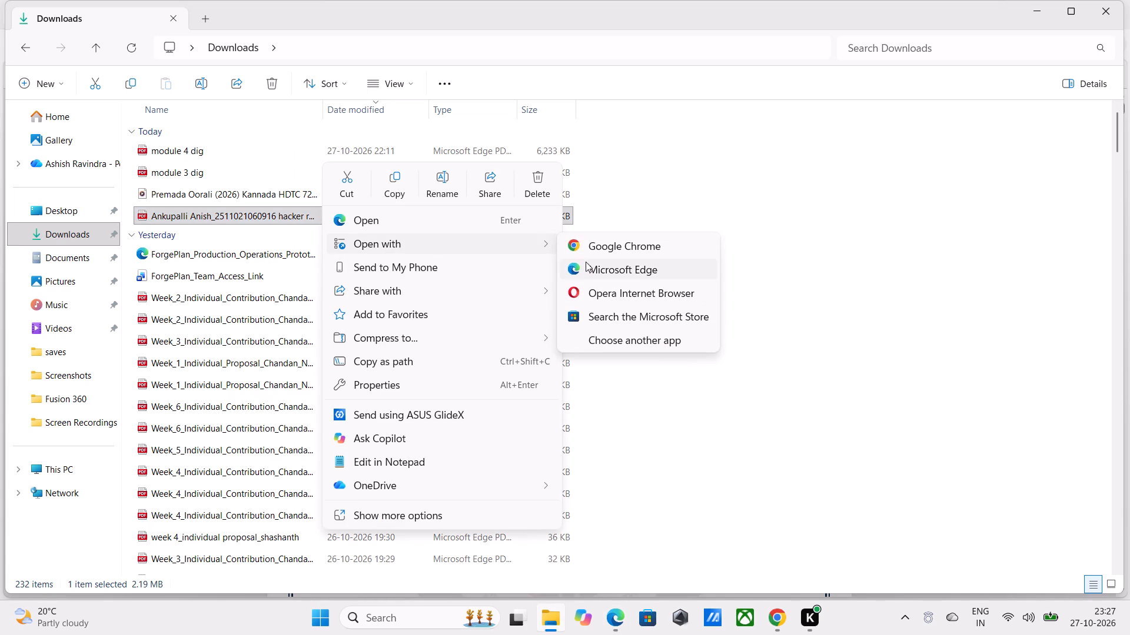
pyautogui.click(614, 345)
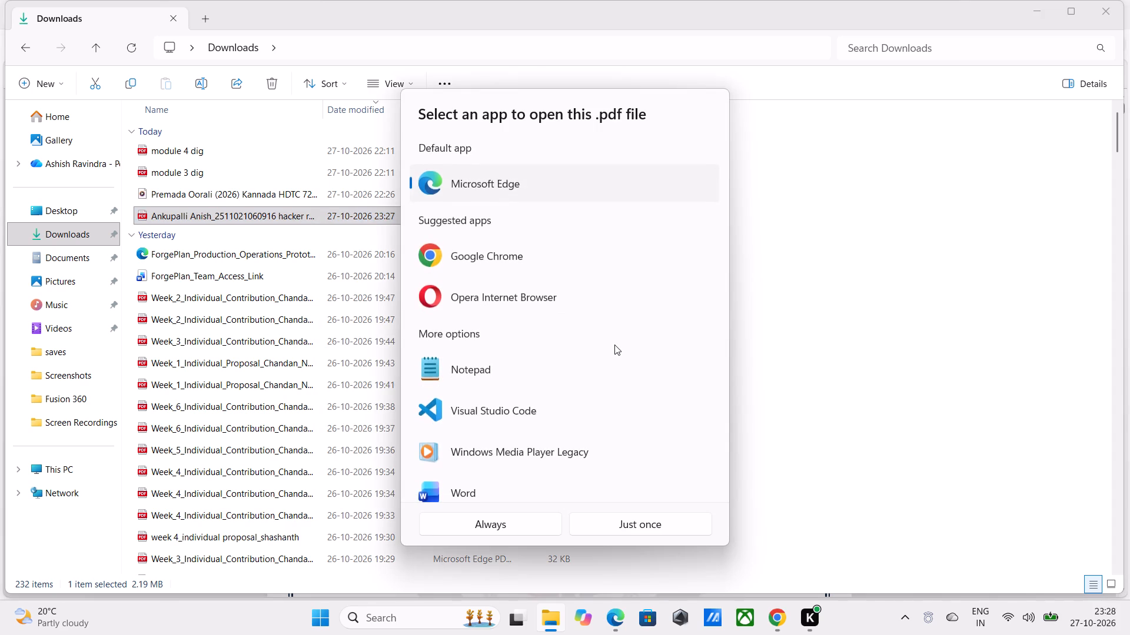
pyautogui.click(490, 496)
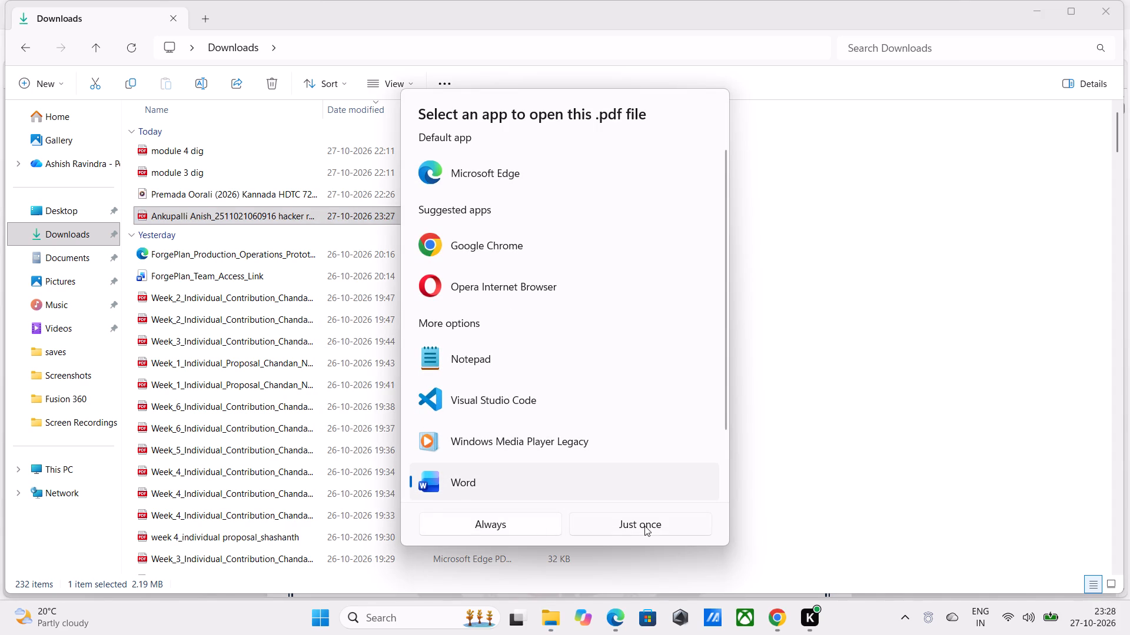
pyautogui.click(644, 526)
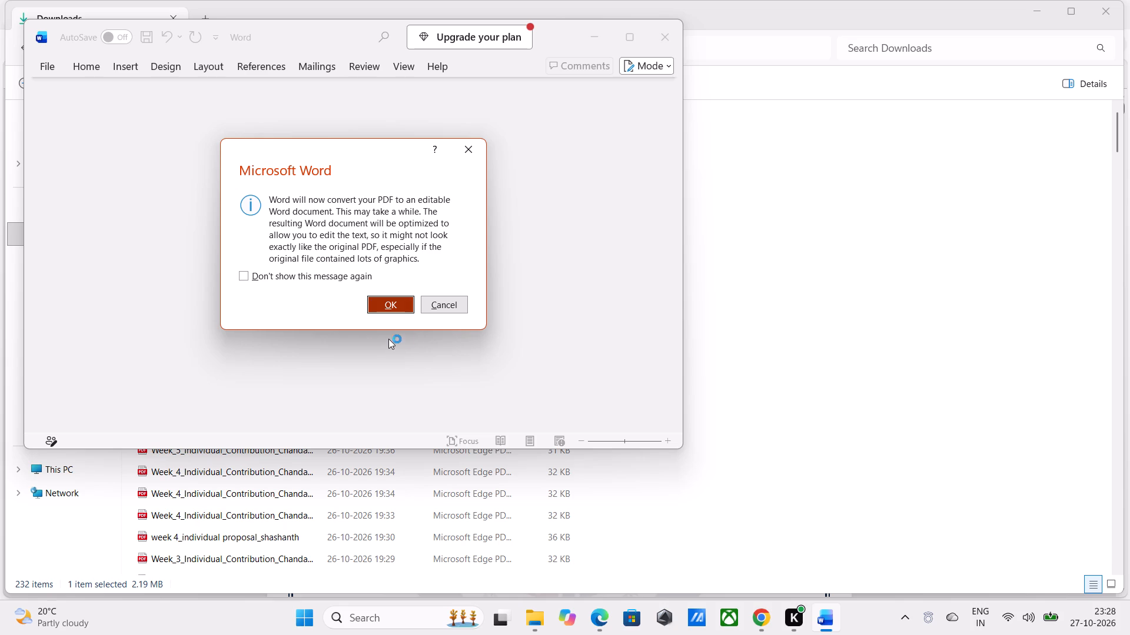
pyautogui.click(244, 276)
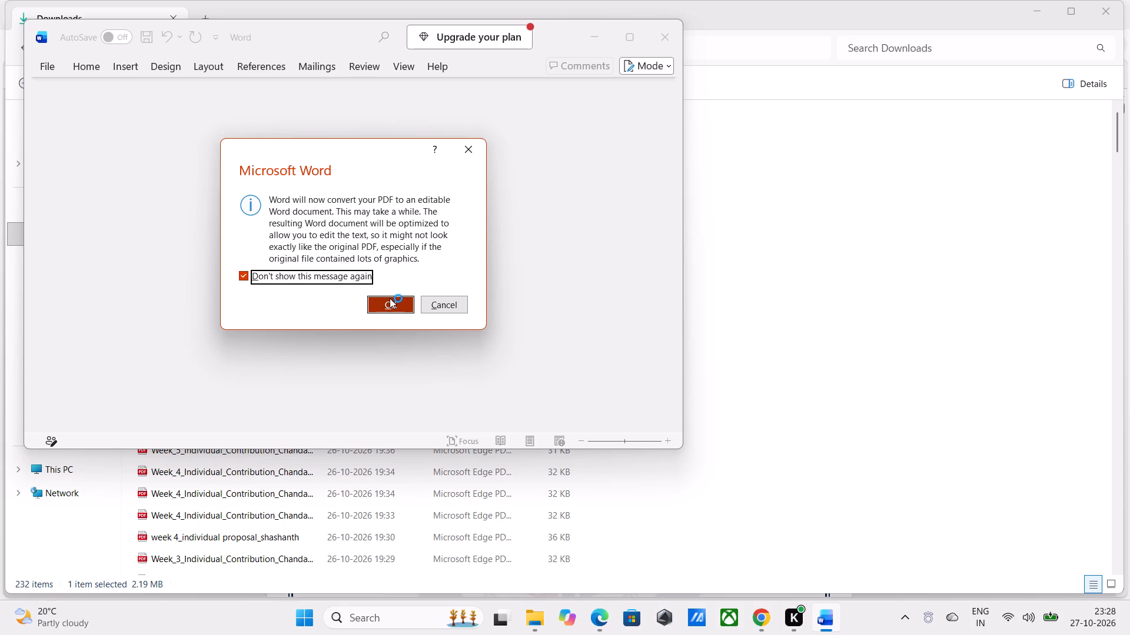
pyautogui.click(390, 298)
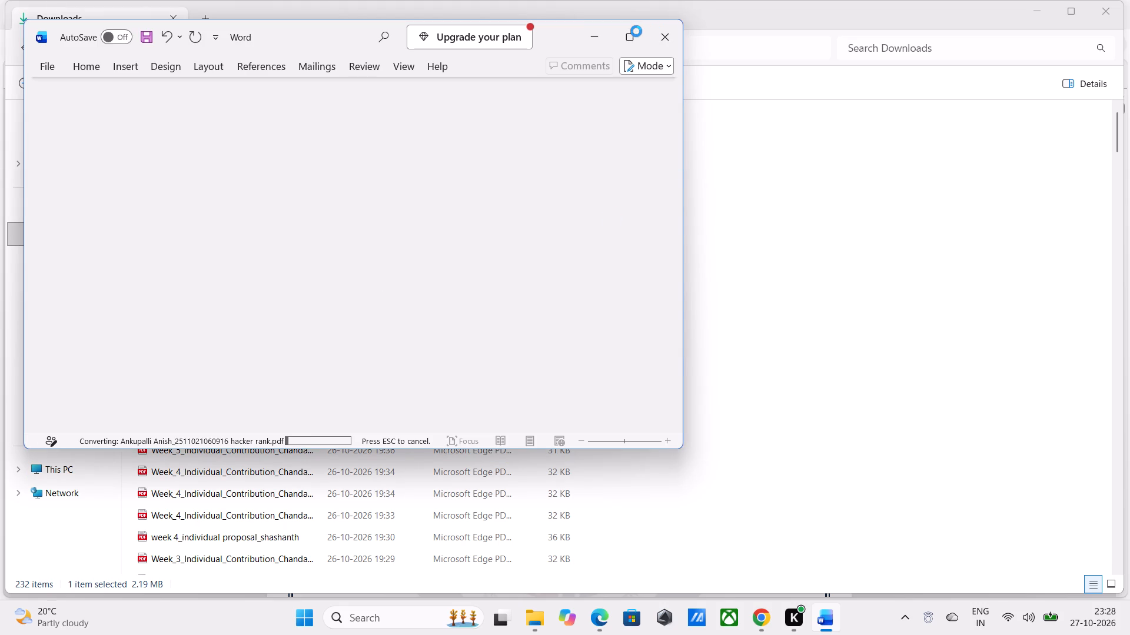
# Maximize the Word window and enable editing of the converted assignment document.
pyautogui.click(636, 32)
pyautogui.click(630, 40)
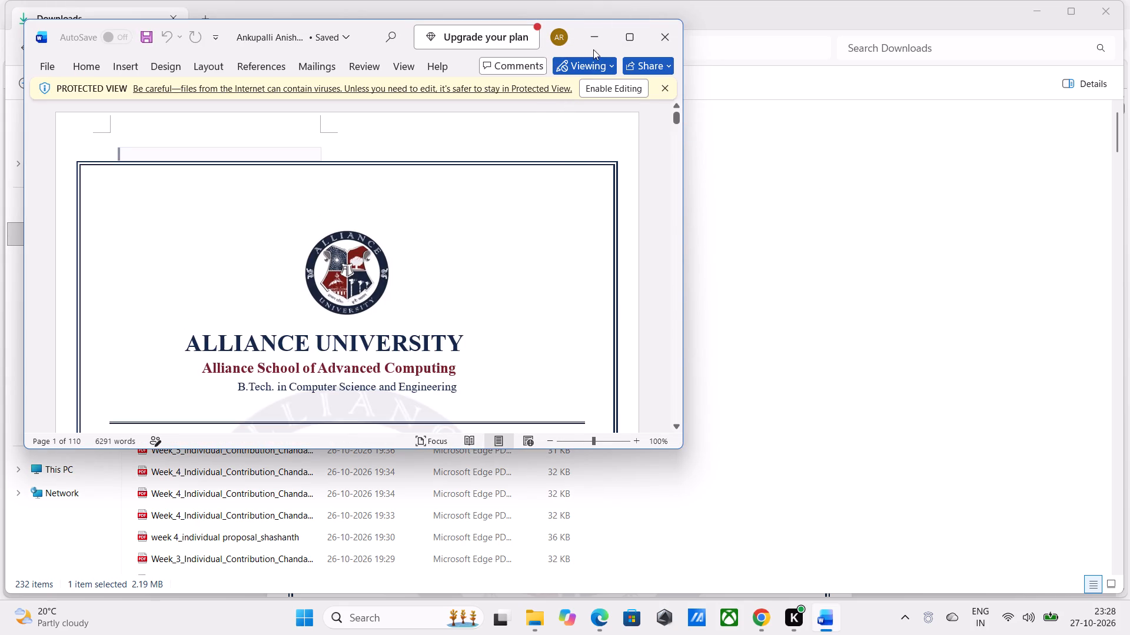
pyautogui.click(620, 46)
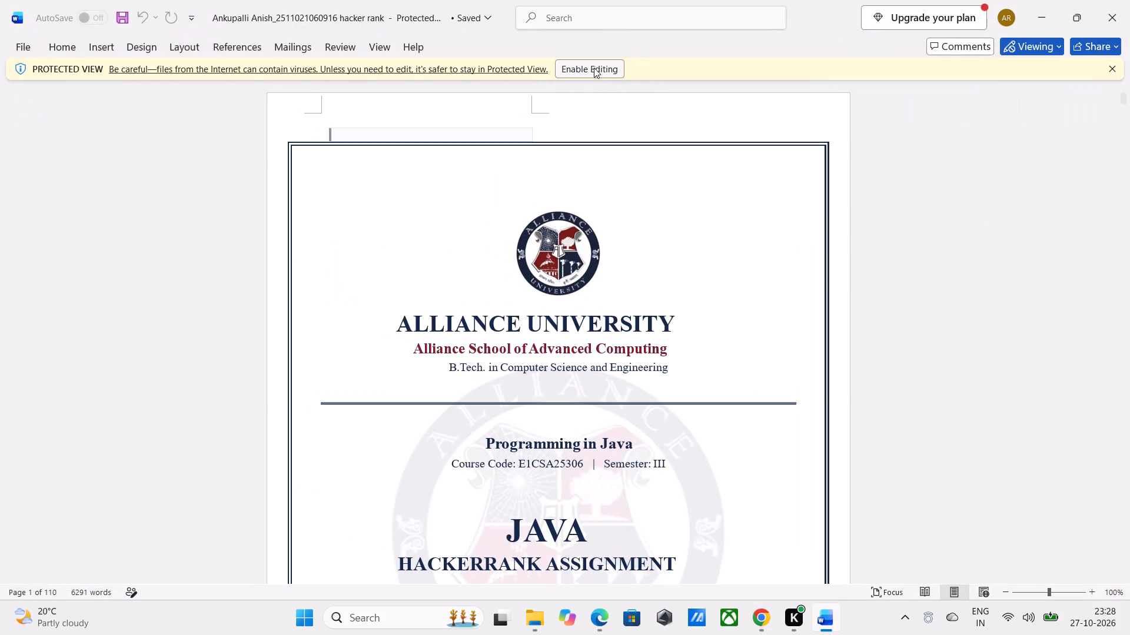
pyautogui.click(594, 68)
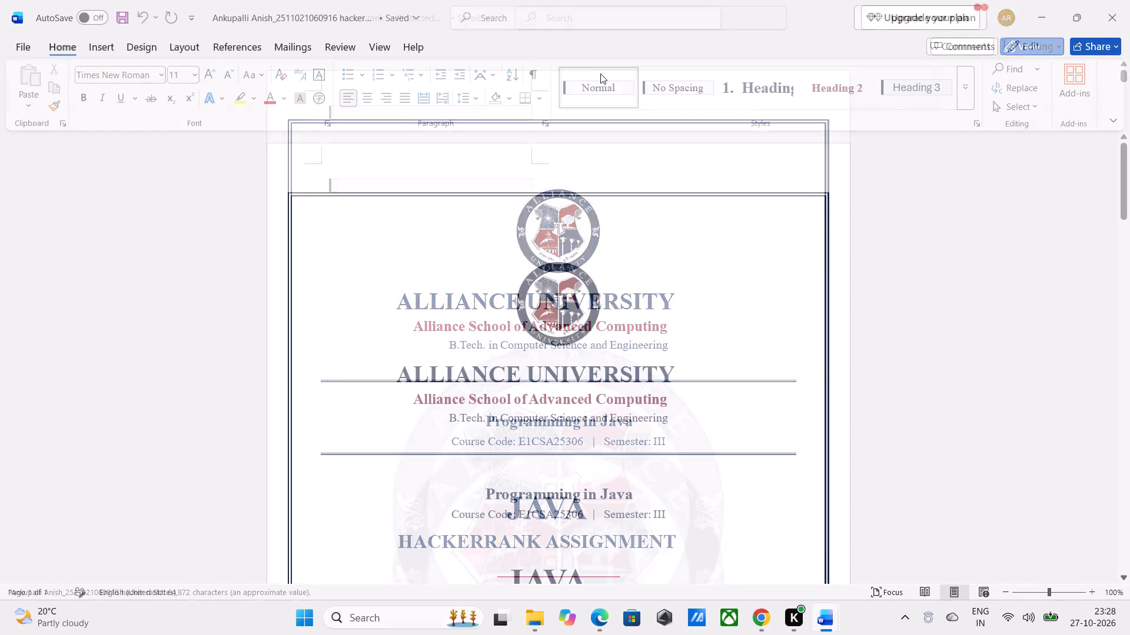
# Replace the student name in the cover page's Name field with the new student's name.
pyautogui.scroll(-8, 620, 250)
pyautogui.scroll(2, 620, 250)
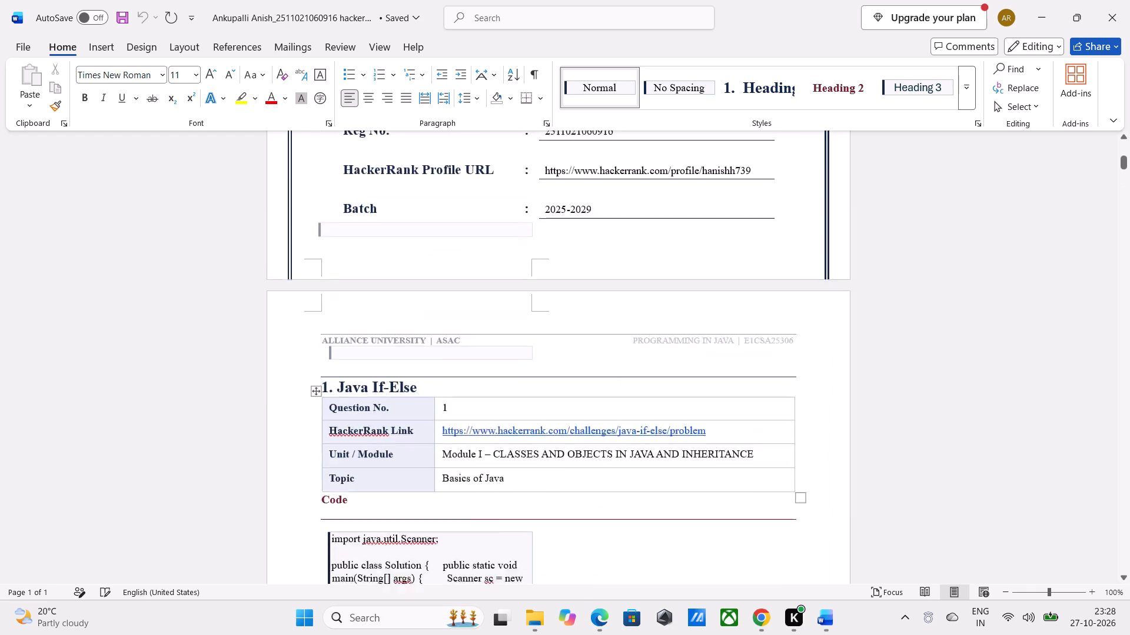
pyautogui.scroll(1, 620, 250)
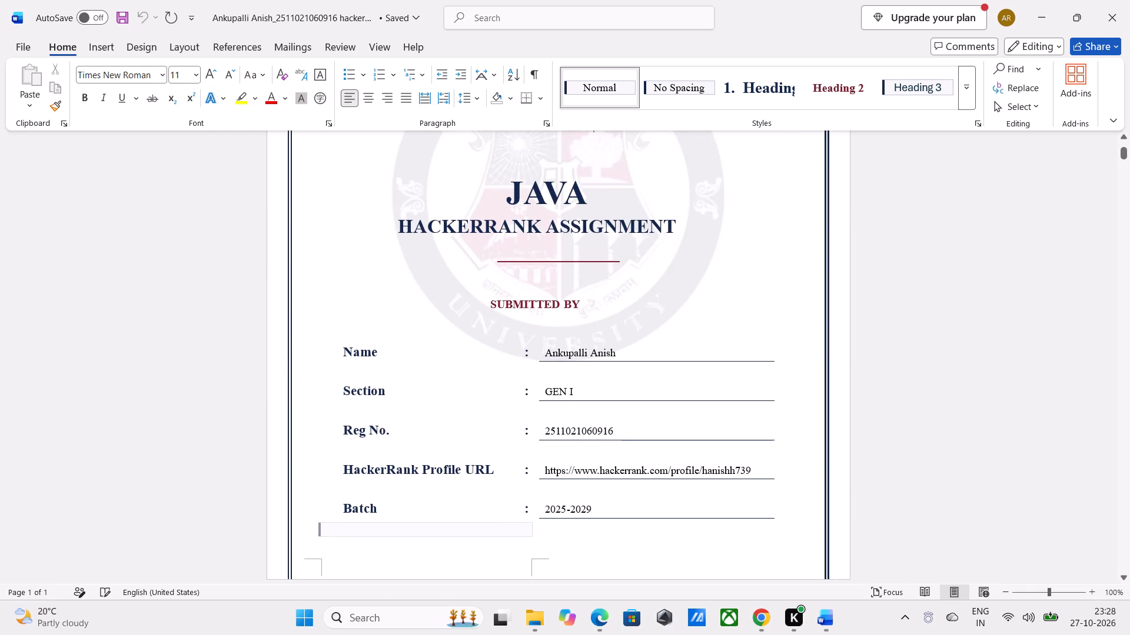
pyautogui.click(623, 350)
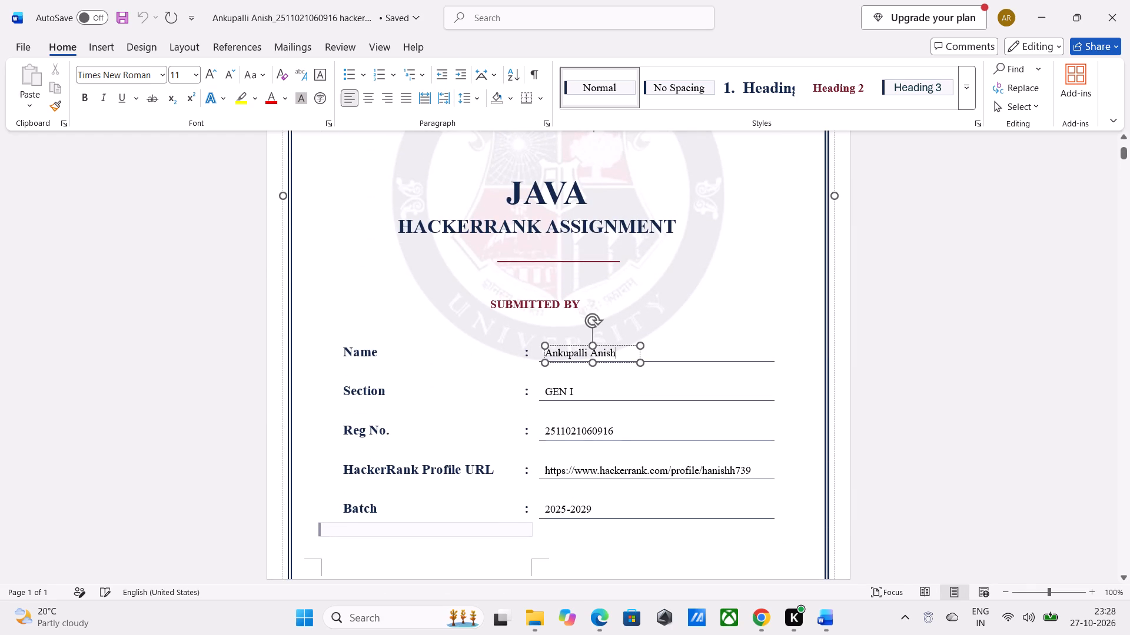
pyautogui.press('BackSpace')
pyautogui.press('BackSpace')
pyautogui.press('BackSpace')
pyautogui.press('BackSpace')
pyautogui.press('BackSpace')
pyautogui.press('BackSpace')
pyautogui.press('BackSpace')
pyautogui.press('BackSpace')
pyautogui.press('BackSpace')
pyautogui.press('BackSpace')
pyautogui.press('BackSpace')
pyautogui.press('BackSpace')
pyautogui.press('BackSpace')
pyautogui.press('BackSpace')
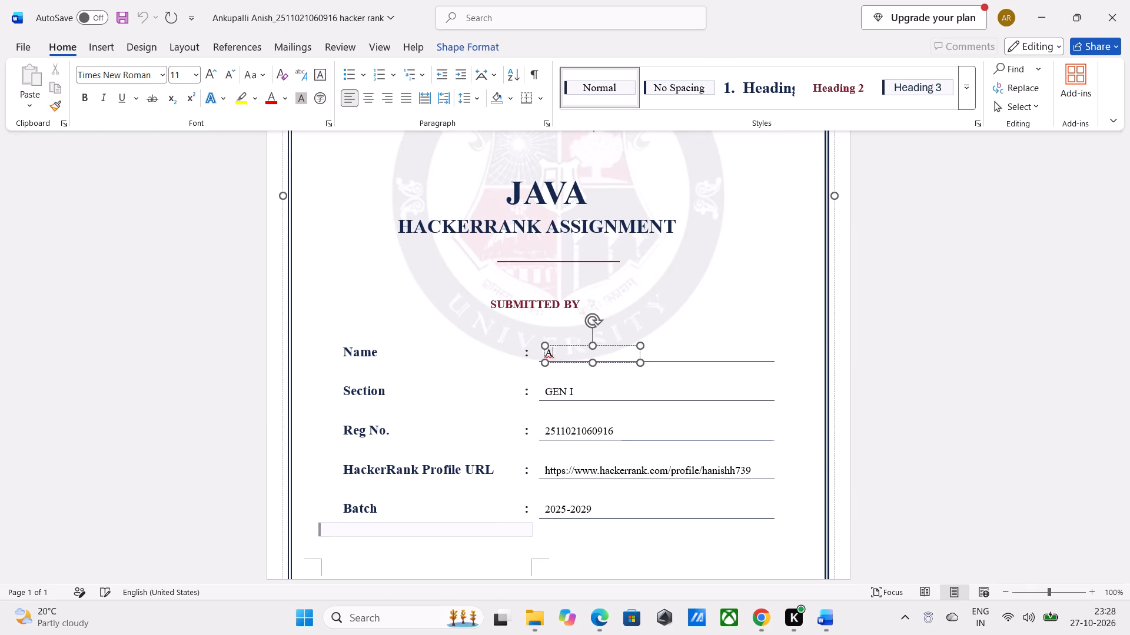
pyautogui.press('BackSpace')
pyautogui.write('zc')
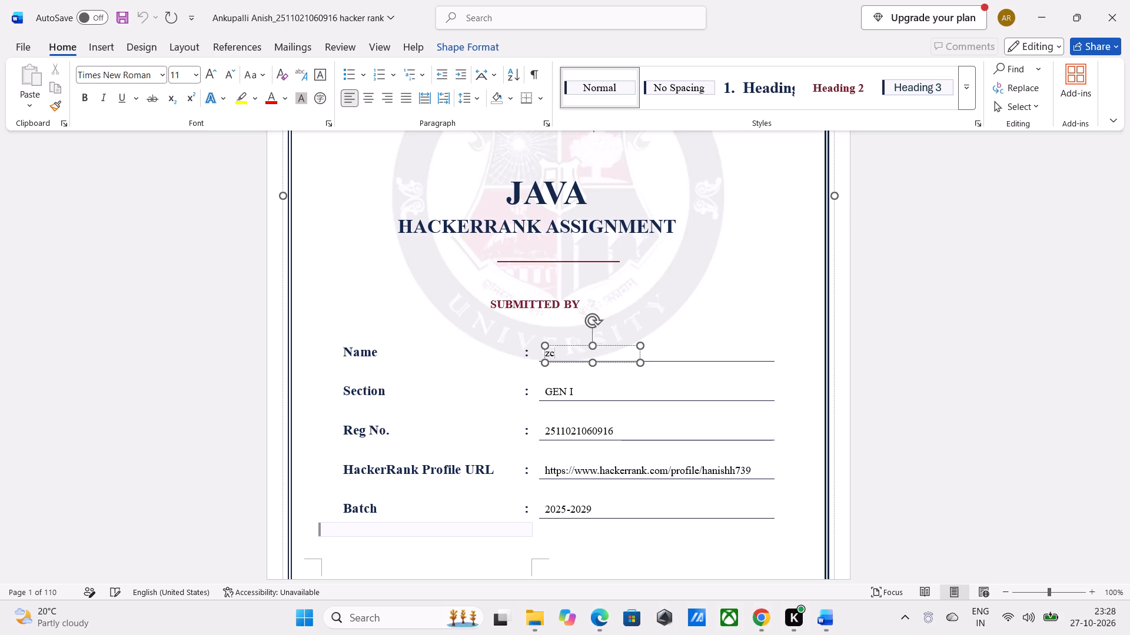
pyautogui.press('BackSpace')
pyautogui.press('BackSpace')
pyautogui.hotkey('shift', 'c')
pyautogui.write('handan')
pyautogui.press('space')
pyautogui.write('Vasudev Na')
# Finish entering the new student's name in the cover page's Name field.
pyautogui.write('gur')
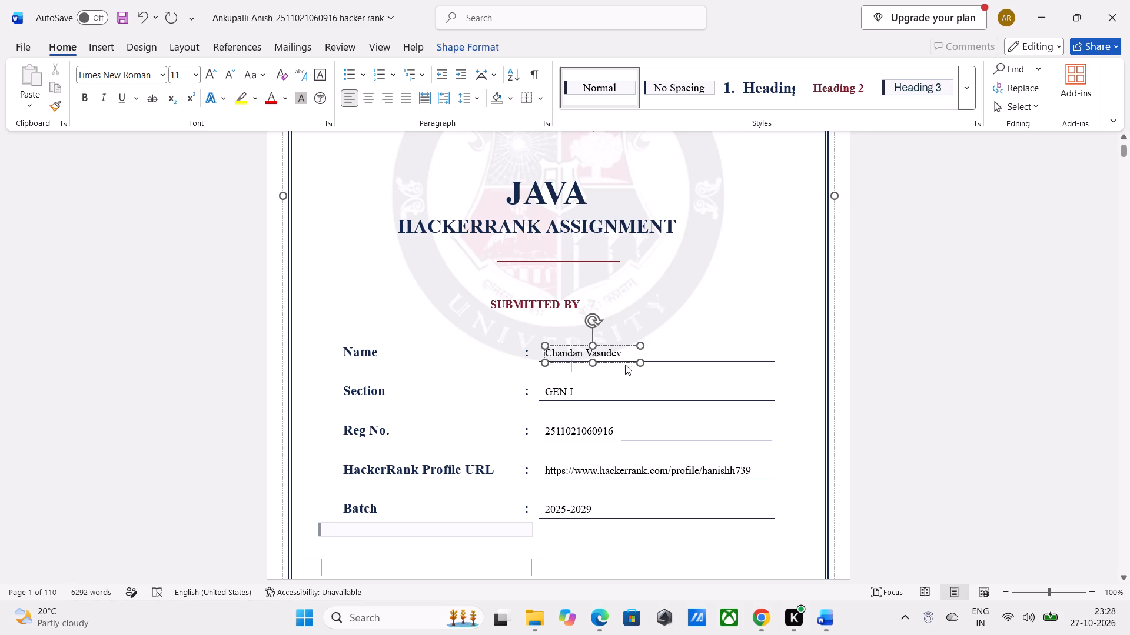
# Replace the last two digits of the cover page's Reg No. with those of the new student's registration number.
pyautogui.click(628, 435)
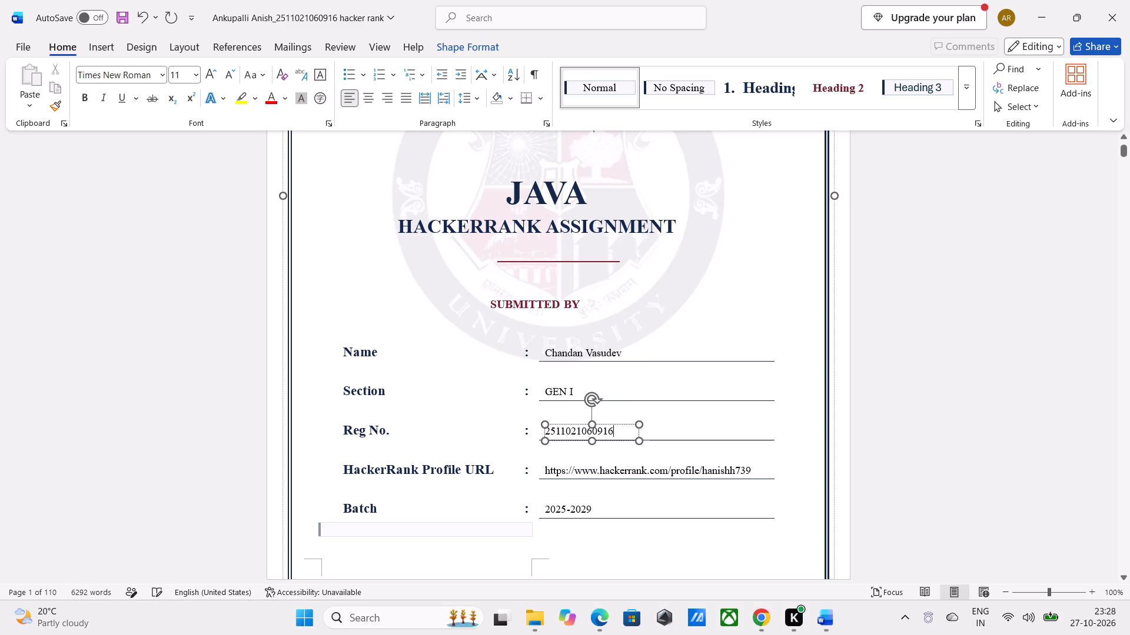
pyautogui.press('BackSpace')
pyautogui.press('BackSpace')
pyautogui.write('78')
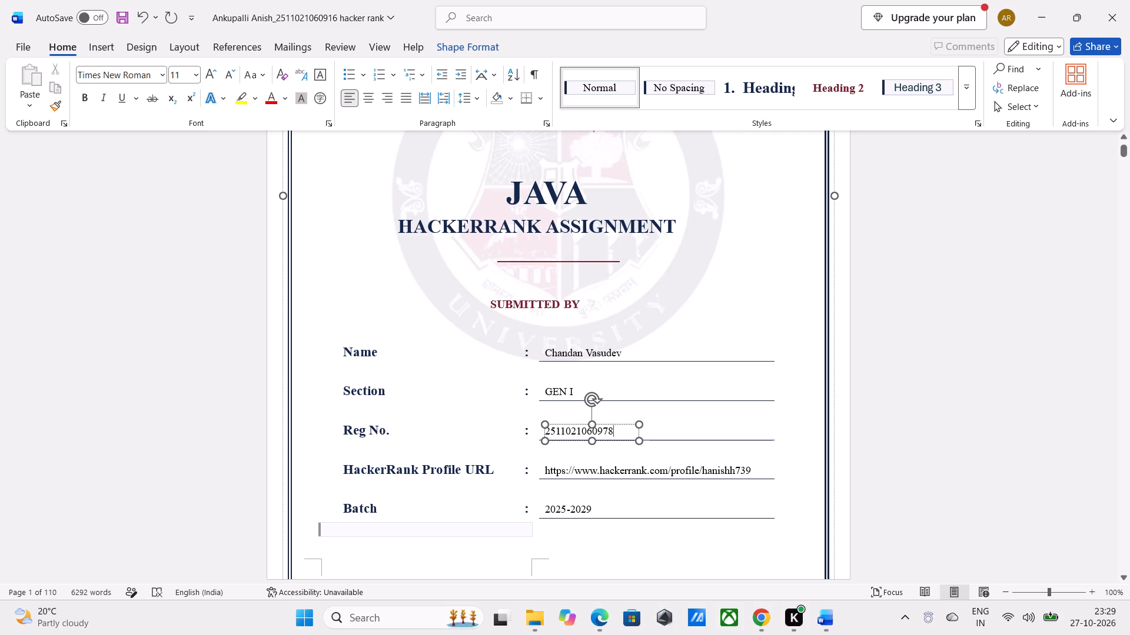
# Delete the existing profile link from the cover page's HackerRank Profile URL field, leaving the field blank.
pyautogui.moveTo(544, 468); pyautogui.dragTo(553, 464)
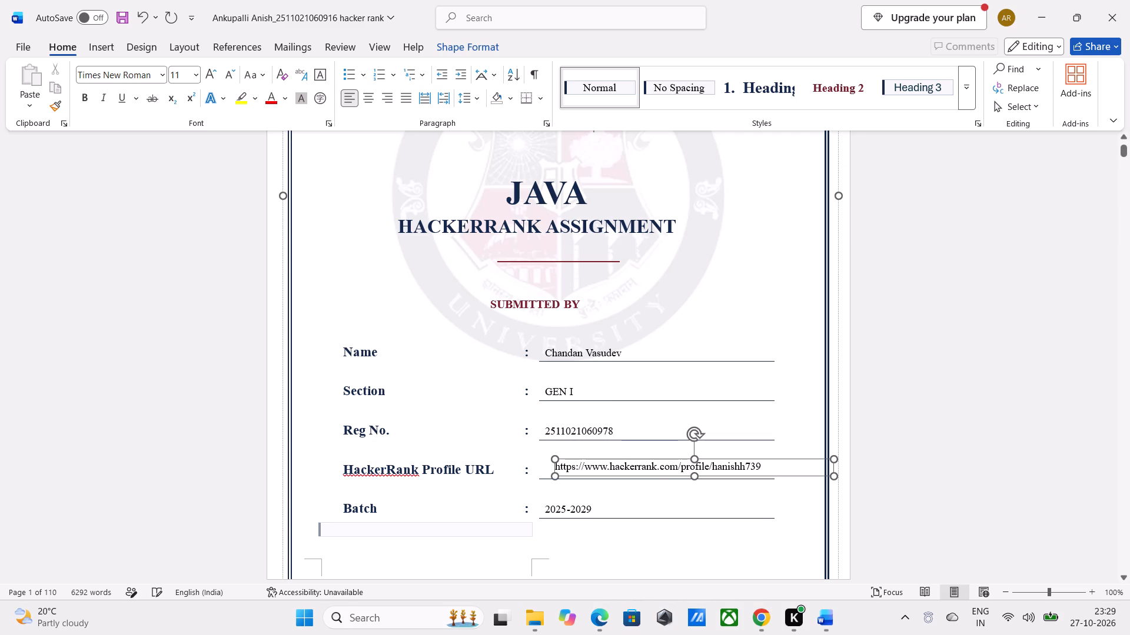
pyautogui.click(761, 465)
pyautogui.press('BackSpace')
pyautogui.press('BackSpace')
pyautogui.press('BackSpace')
pyautogui.press('BackSpace')
pyautogui.press('BackSpace')
pyautogui.press('BackSpace')
pyautogui.press('BackSpace')
pyautogui.press('BackSpace')
pyautogui.press('BackSpace')
pyautogui.press('BackSpace')
pyautogui.press('BackSpace')
pyautogui.press('BackSpace')
pyautogui.press('BackSpace')
pyautogui.press('BackSpace')
pyautogui.press('BackSpace')
pyautogui.press('BackSpace')
pyautogui.press('BackSpace')
pyautogui.press('BackSpace')
pyautogui.press('BackSpace')
pyautogui.press('BackSpace')
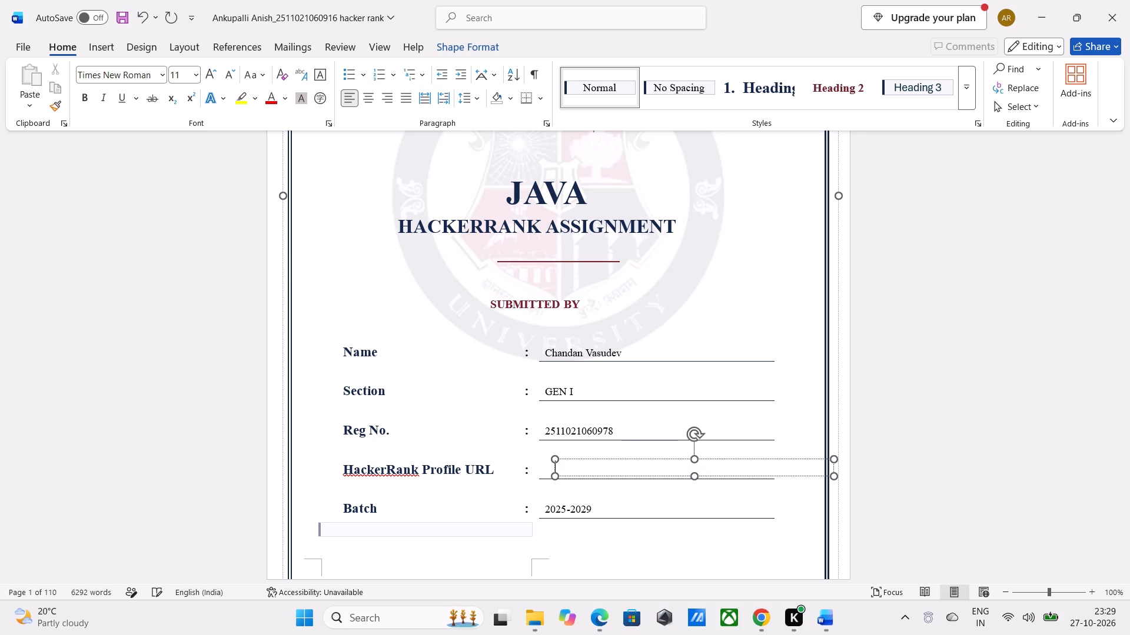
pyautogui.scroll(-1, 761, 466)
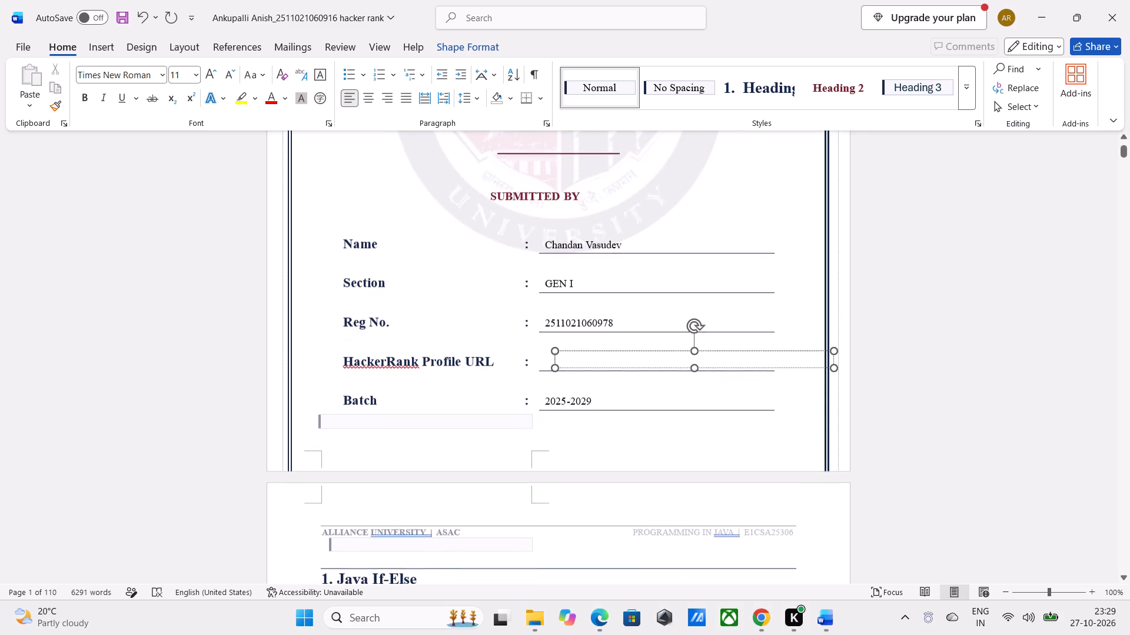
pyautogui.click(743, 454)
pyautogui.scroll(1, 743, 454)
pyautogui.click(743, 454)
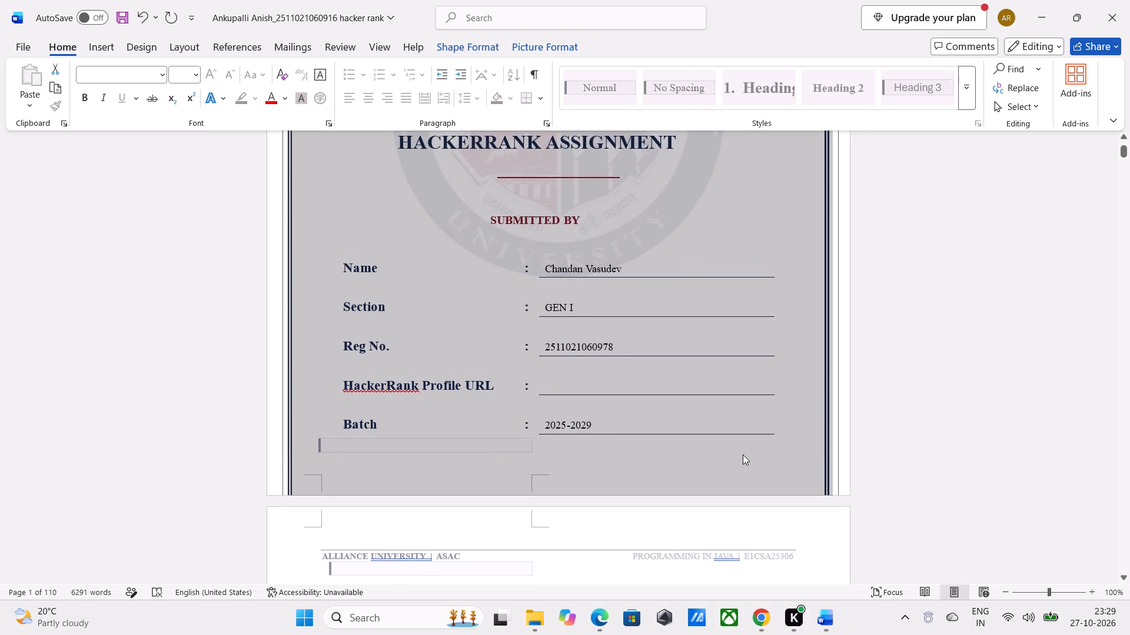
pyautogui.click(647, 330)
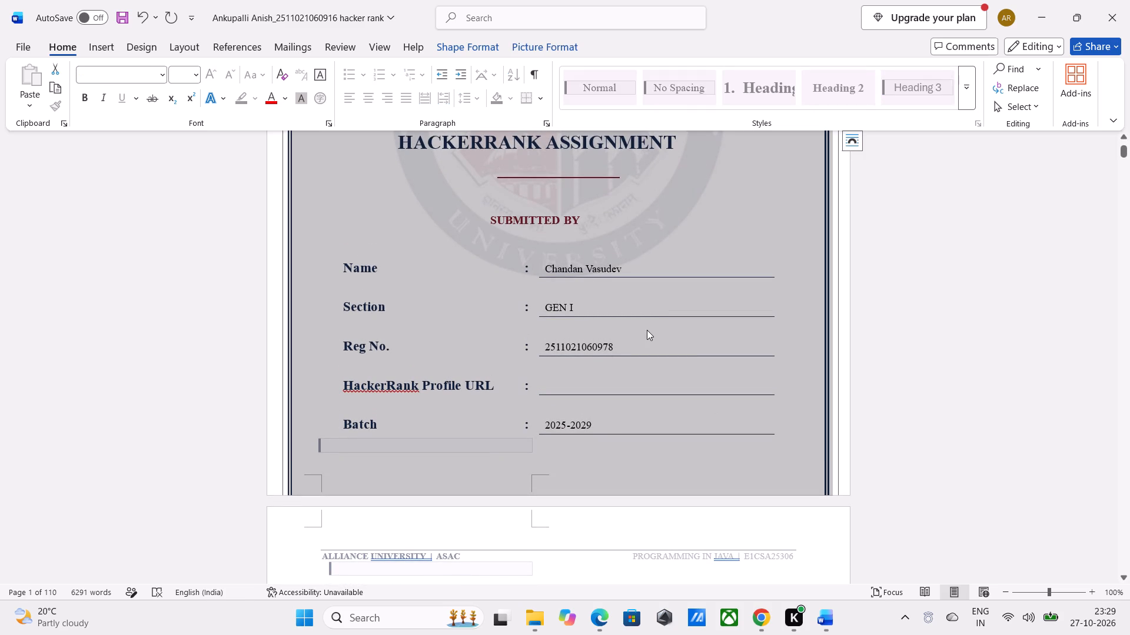
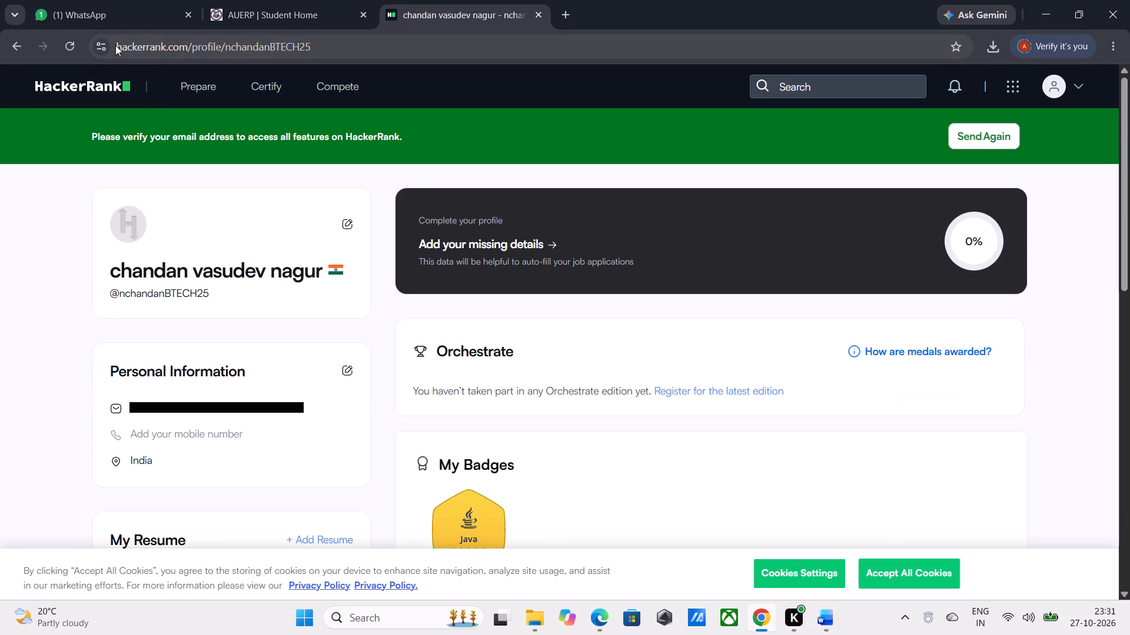
# Copy the new student's HackerRank profile URL from Chrome into the cover page's HackerRank Profile URL field in Word.
pyautogui.moveTo(117, 44); pyautogui.dragTo(251, 52)
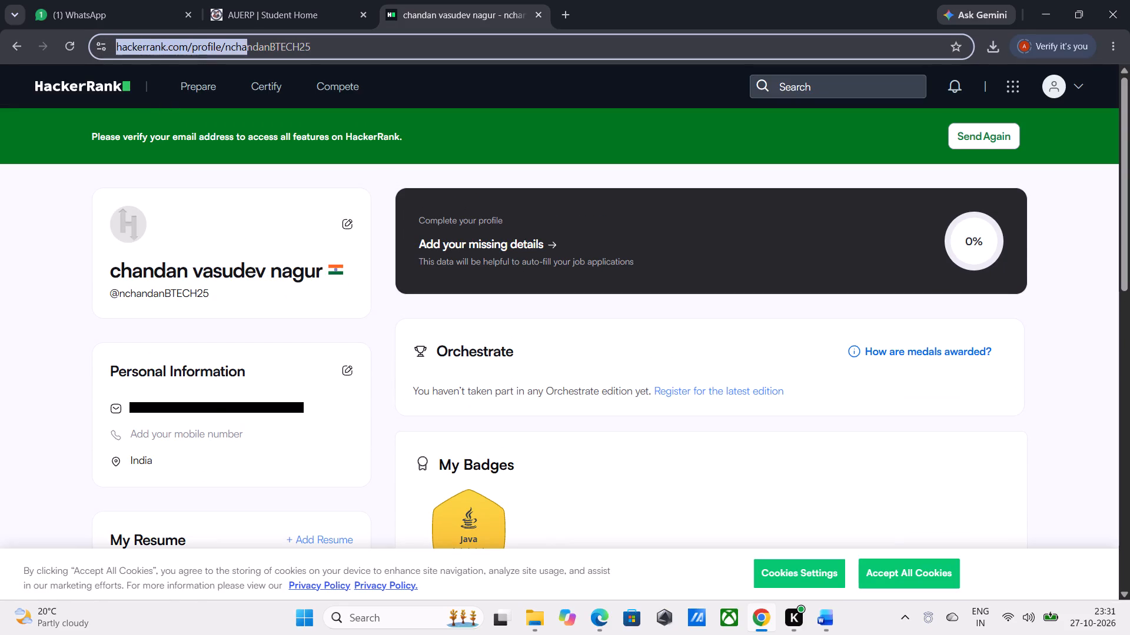
pyautogui.moveTo(251, 52); pyautogui.dragTo(356, 52)
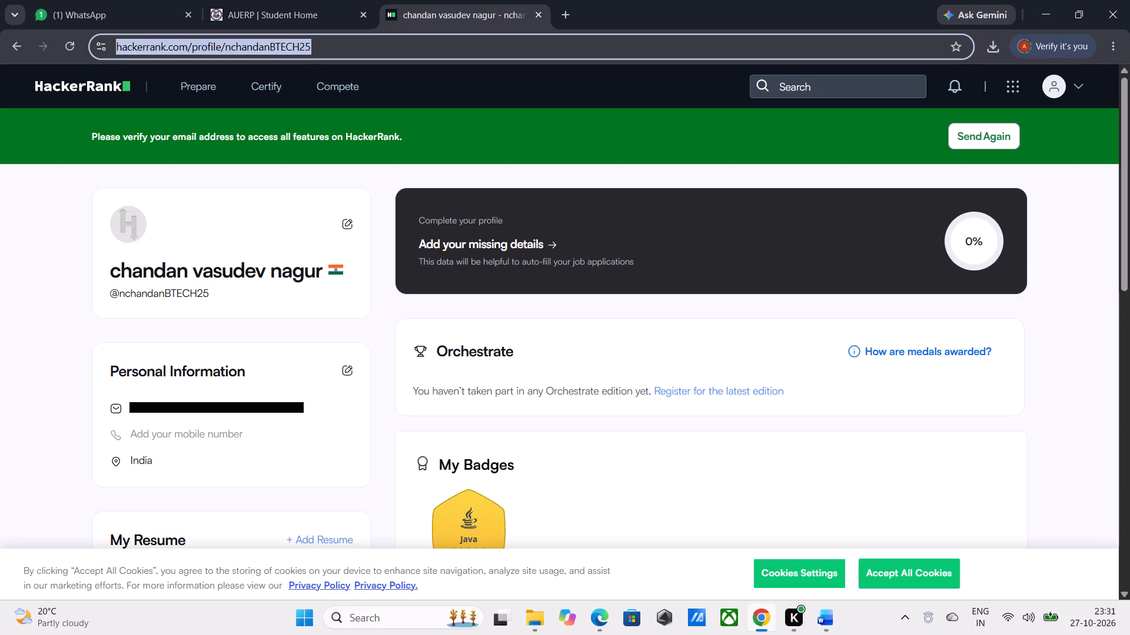
pyautogui.hotkey('ctrl', 'c')
pyautogui.hotkey('ctrl', 'c')
pyautogui.hotkey('ctrl', 'c')
pyautogui.click(321, 4)
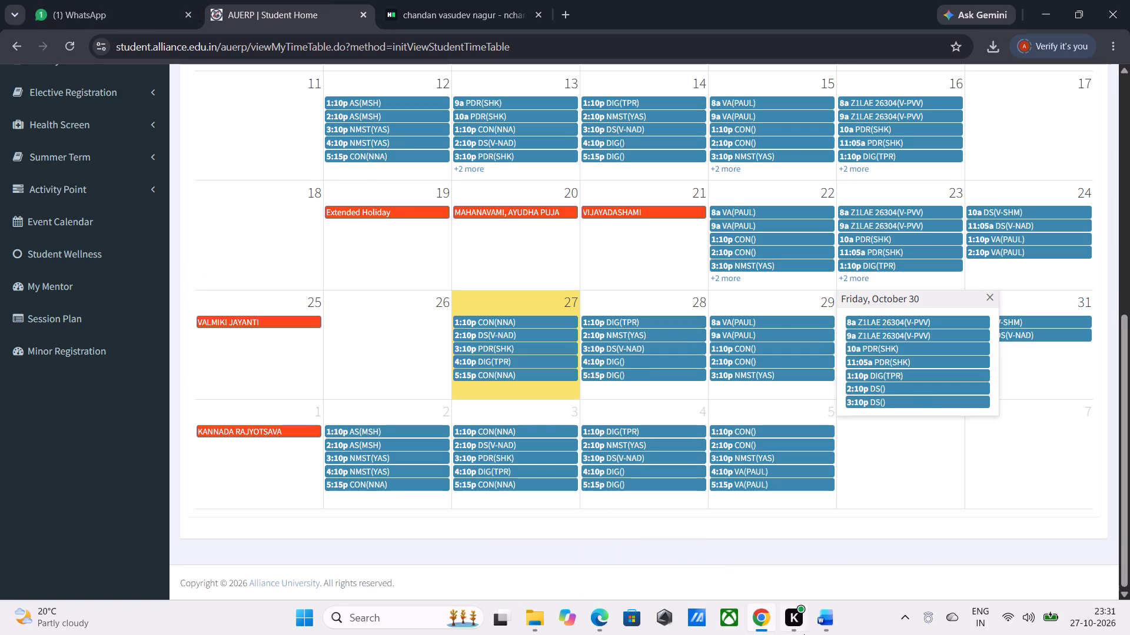
pyautogui.click(829, 619)
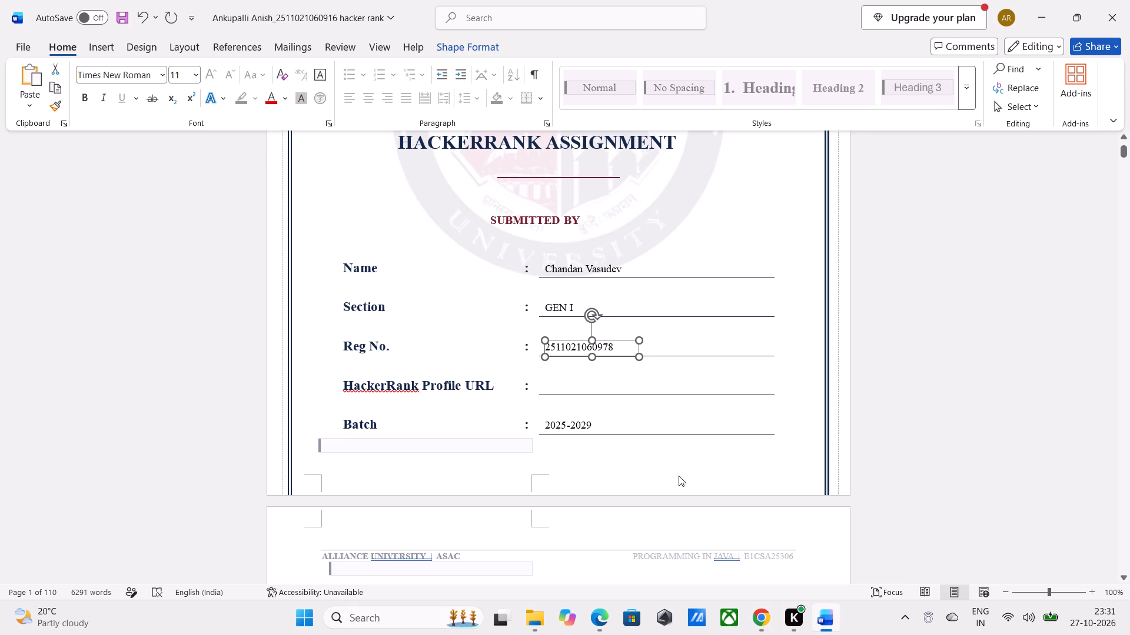
pyautogui.click(618, 383)
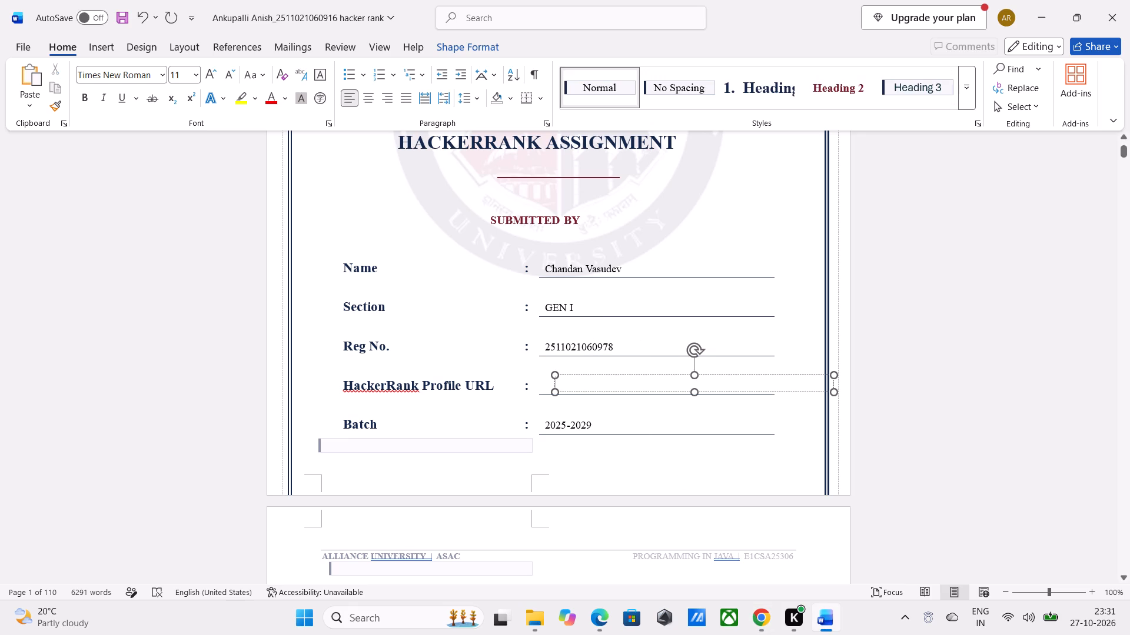
pyautogui.hotkey('ctrl', 'v')
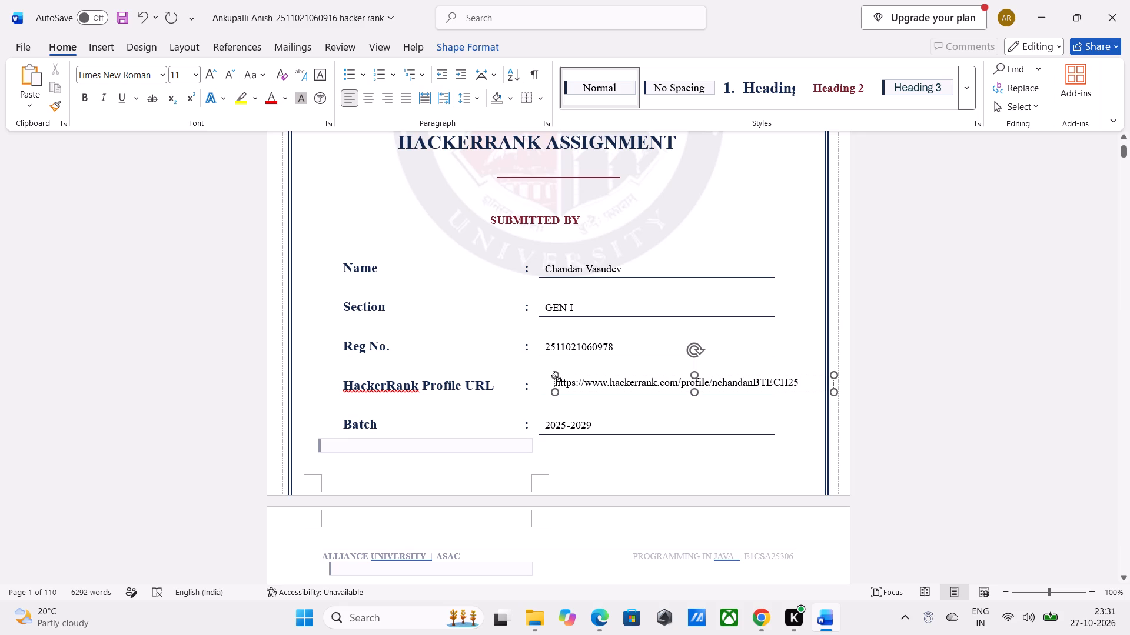
pyautogui.click(556, 380)
pyautogui.click(634, 407)
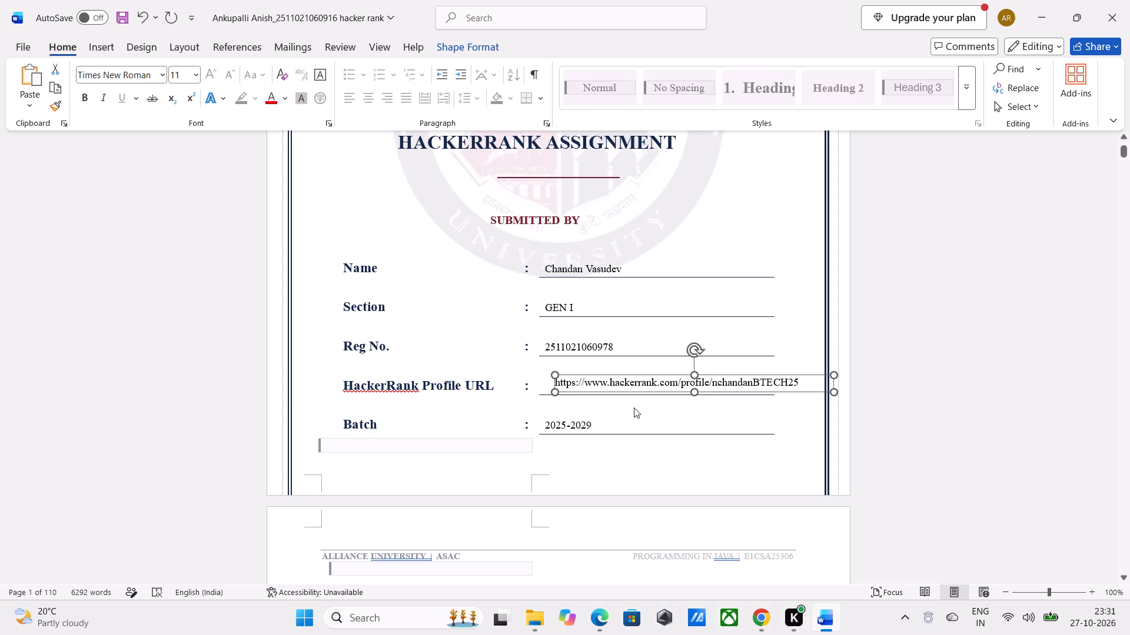
pyautogui.click(671, 417)
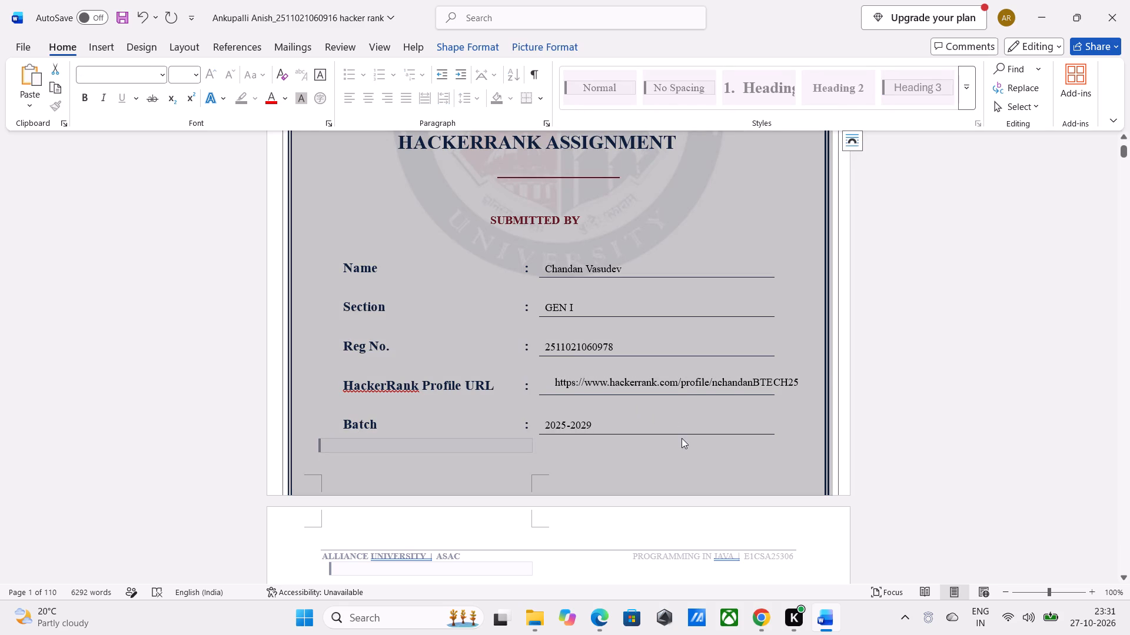
# Review the converted layout, code blocks and test-case screenshots from question 1, Java If-Else, through question 11, Java Substring Comparison.
pyautogui.scroll(-2, 682, 438)
pyautogui.click(780, 352)
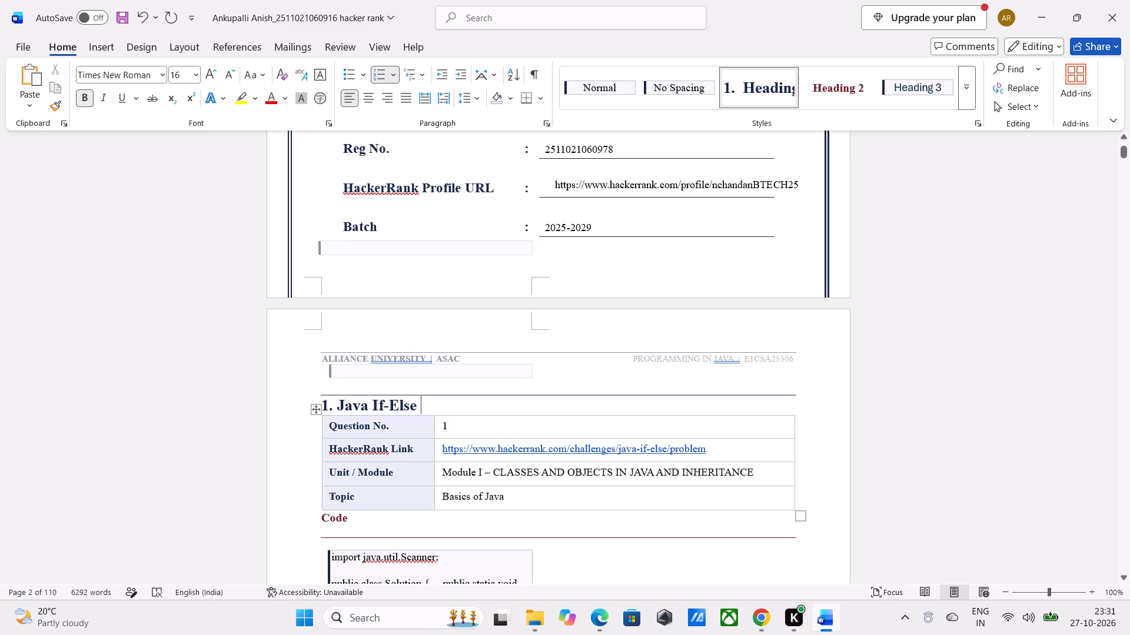
pyautogui.scroll(-1, 779, 522)
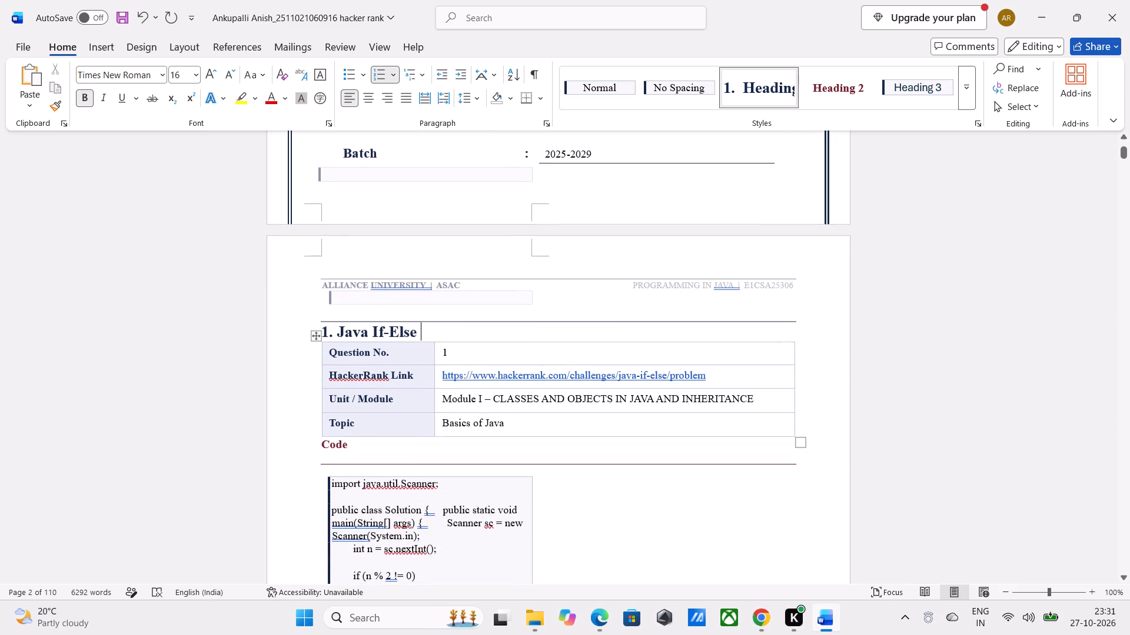
pyautogui.scroll(-2, 779, 522)
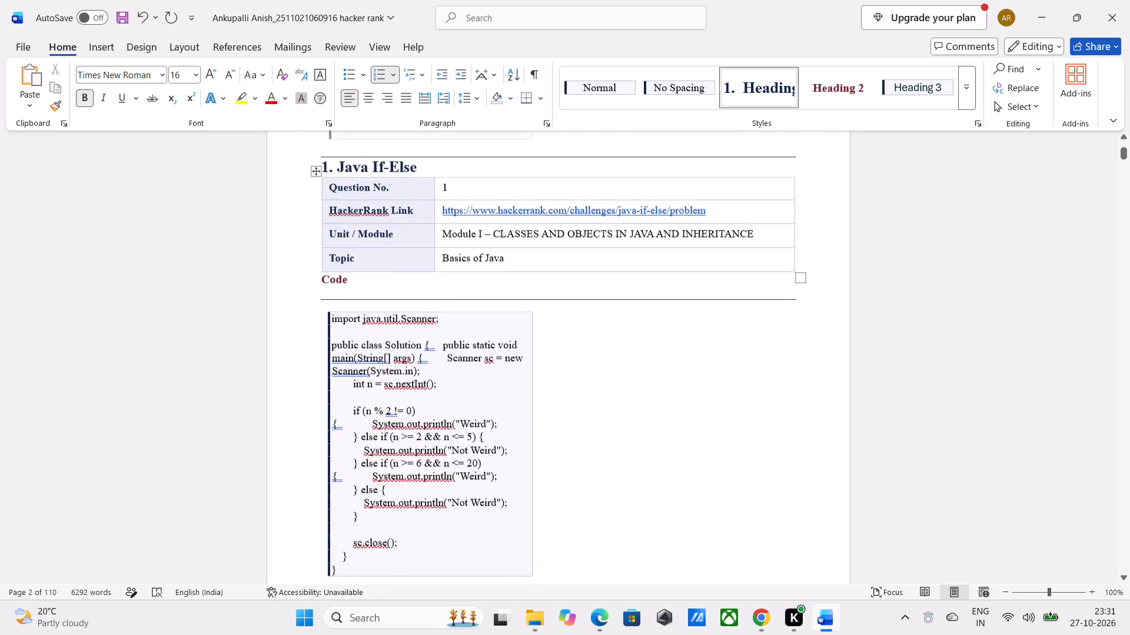
pyautogui.scroll(-4, 779, 522)
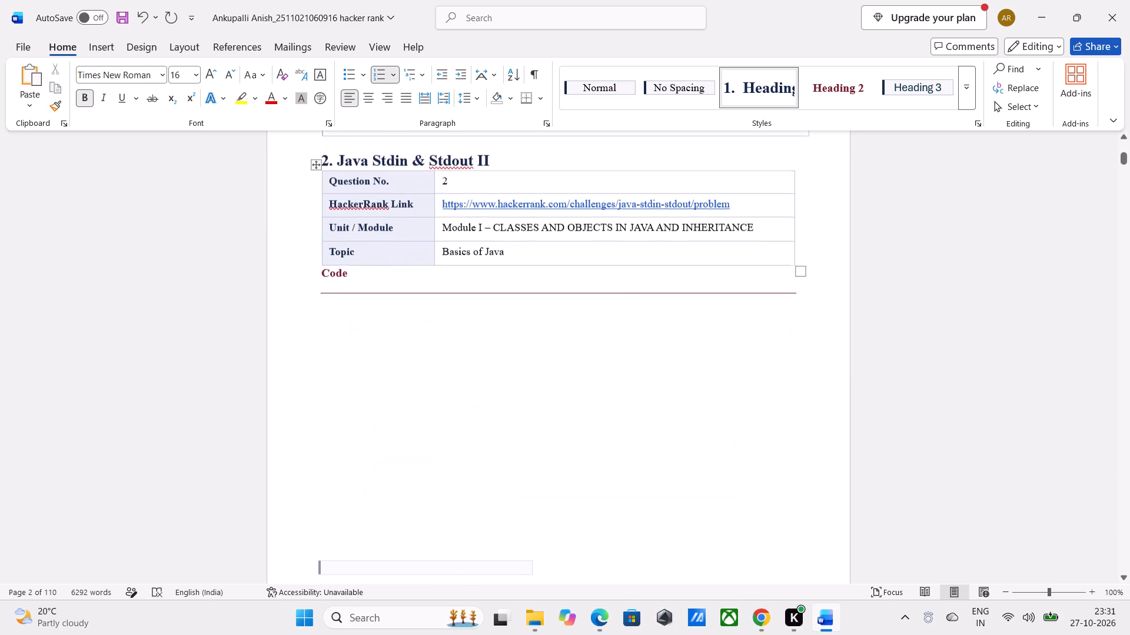
pyautogui.scroll(-3, 779, 522)
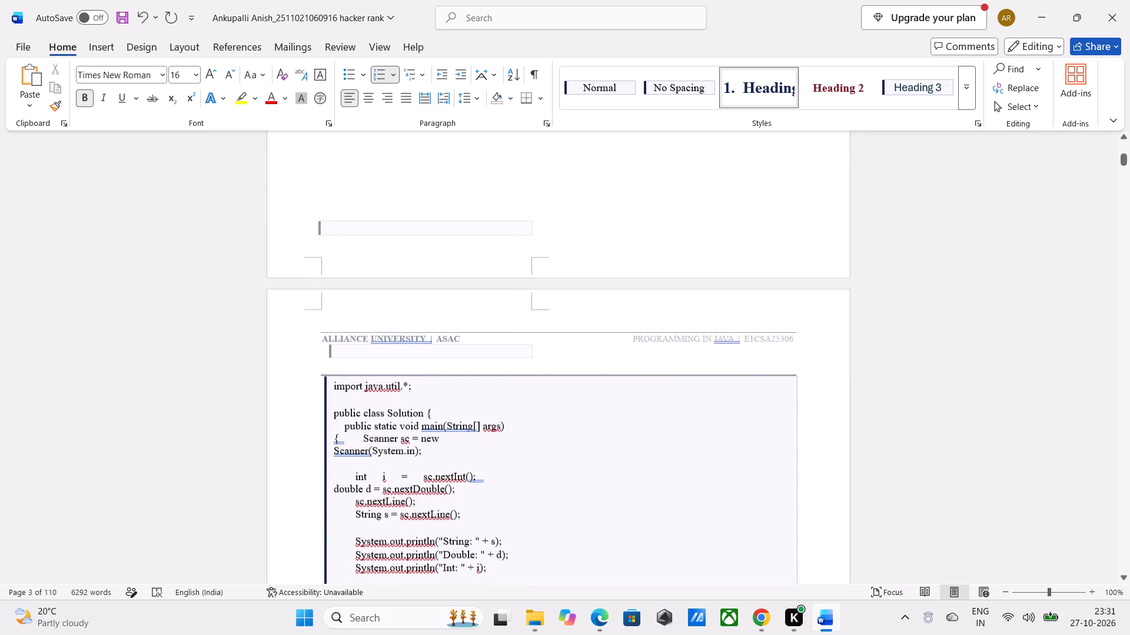
pyautogui.scroll(-5, 779, 522)
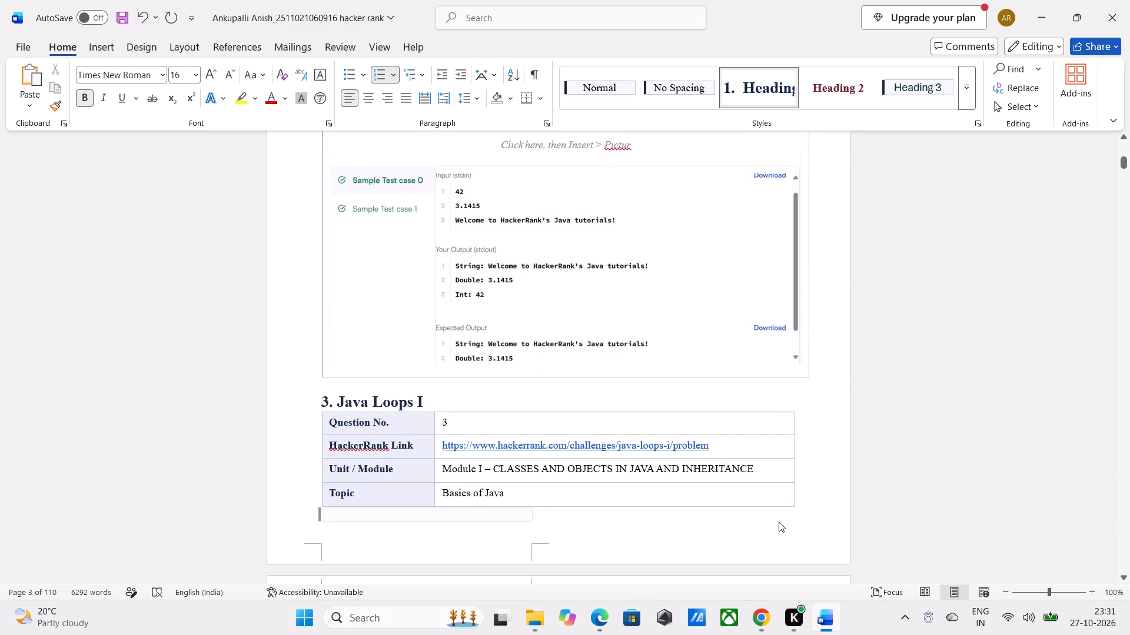
pyautogui.scroll(-3, 779, 522)
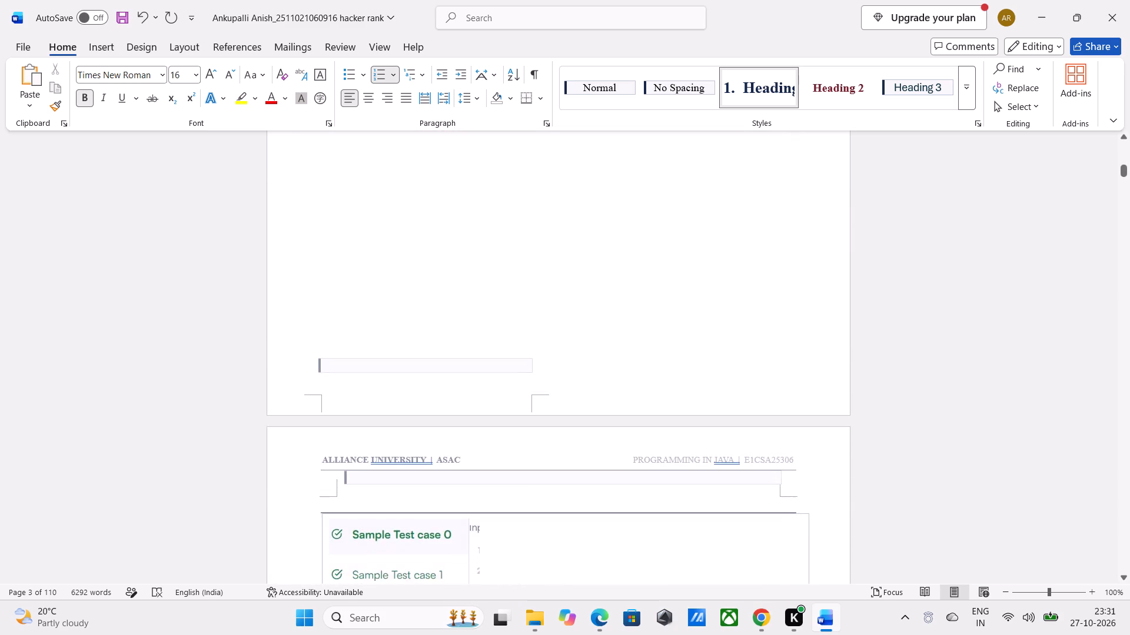
pyautogui.hscroll(1, 779, 522)
pyautogui.scroll(-2, 779, 522)
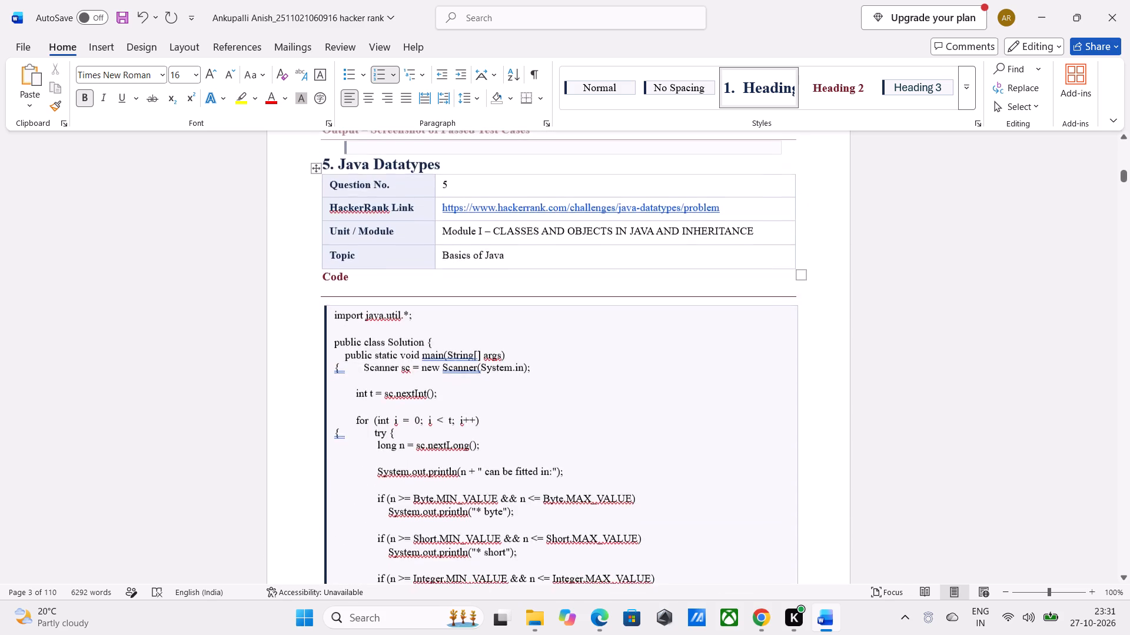
pyautogui.scroll(-2, 779, 522)
pyautogui.scroll(1, 779, 522)
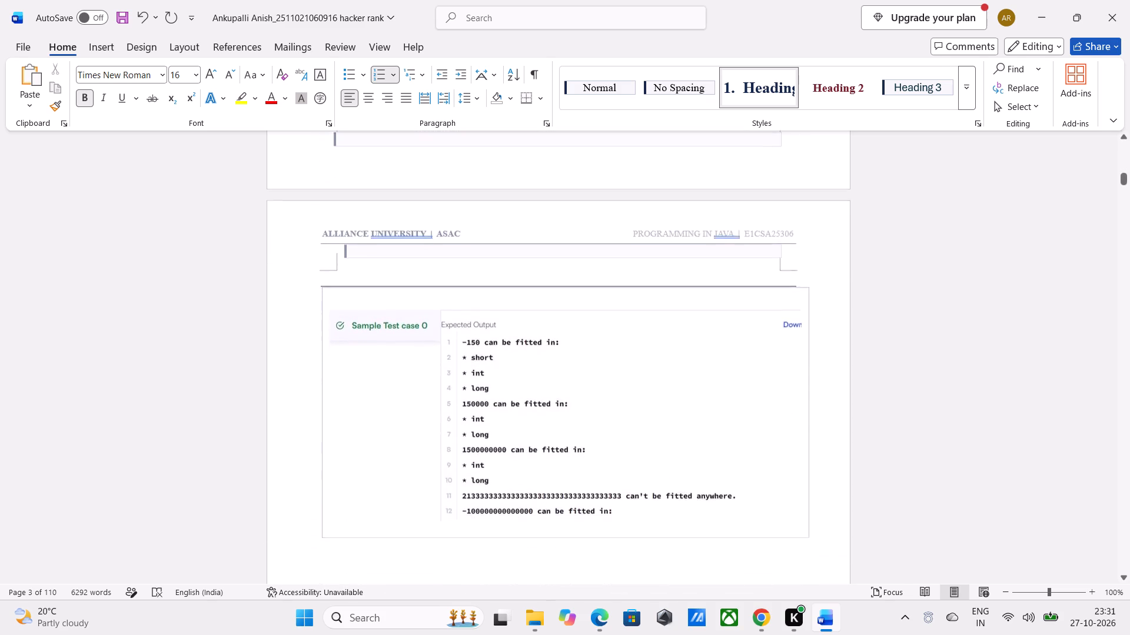
pyautogui.scroll(3, 779, 522)
pyautogui.scroll(-2, 779, 522)
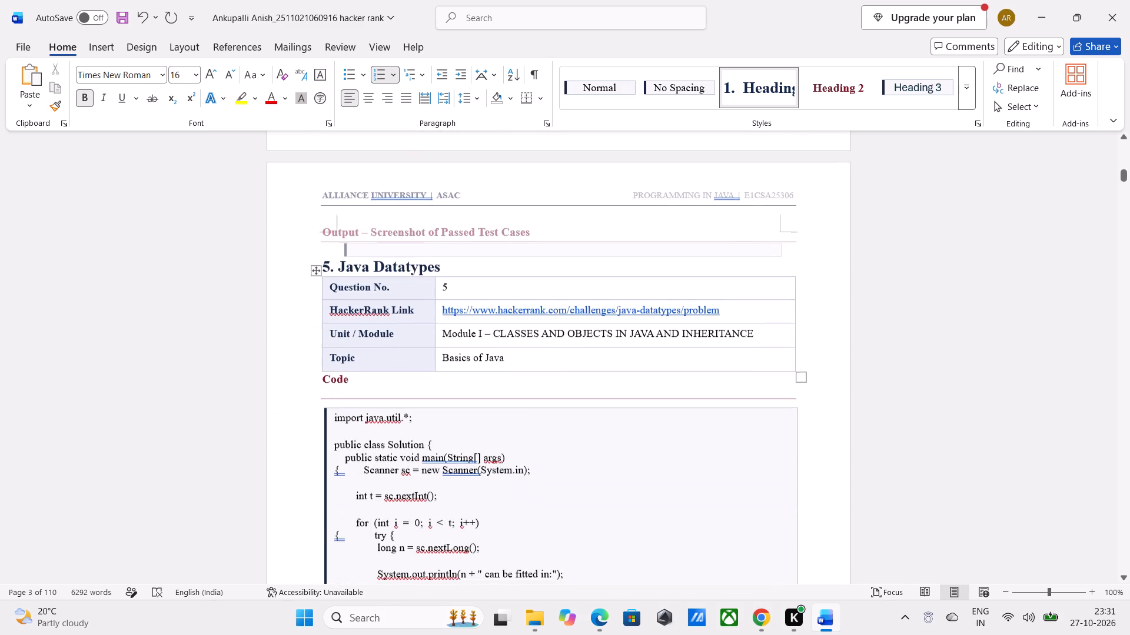
pyautogui.scroll(-1, 779, 522)
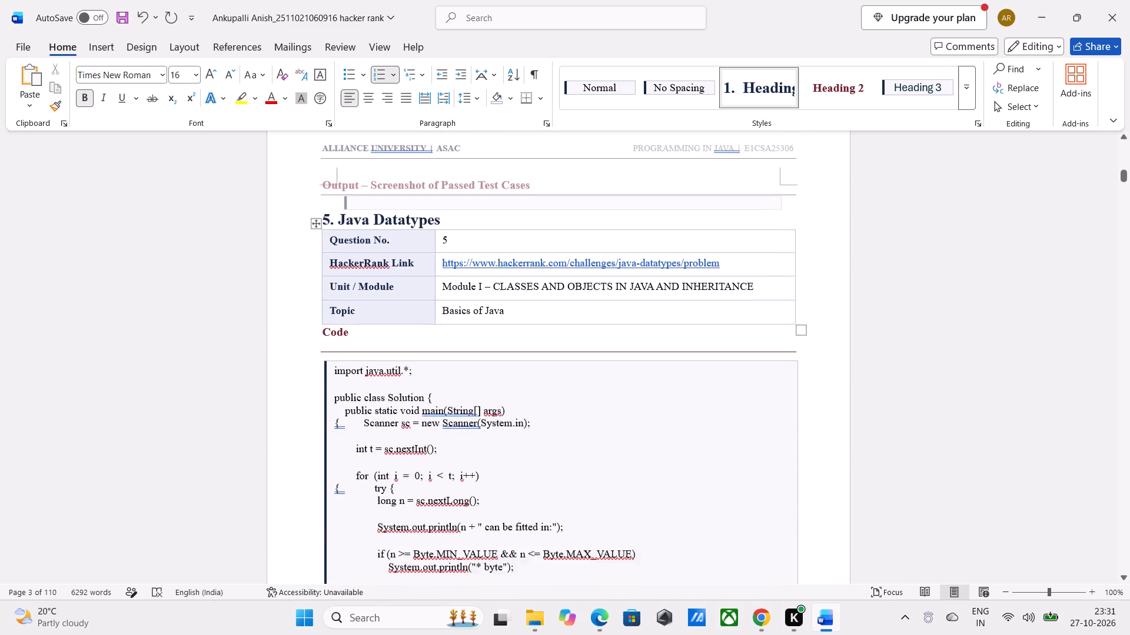
pyautogui.scroll(-3, 779, 522)
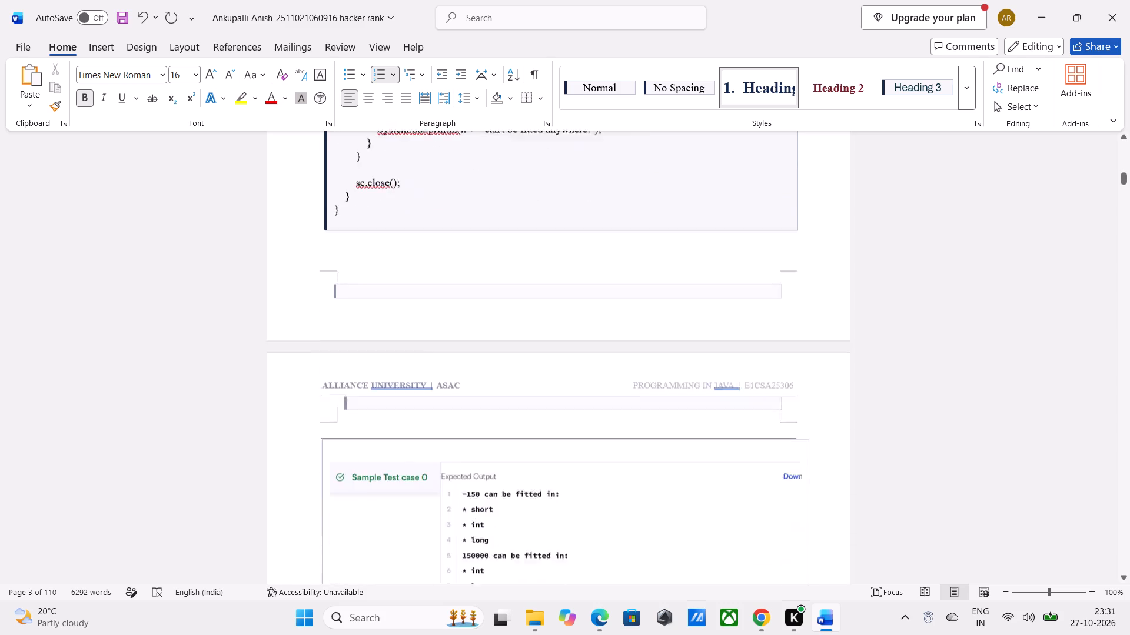
pyautogui.scroll(-10, 779, 522)
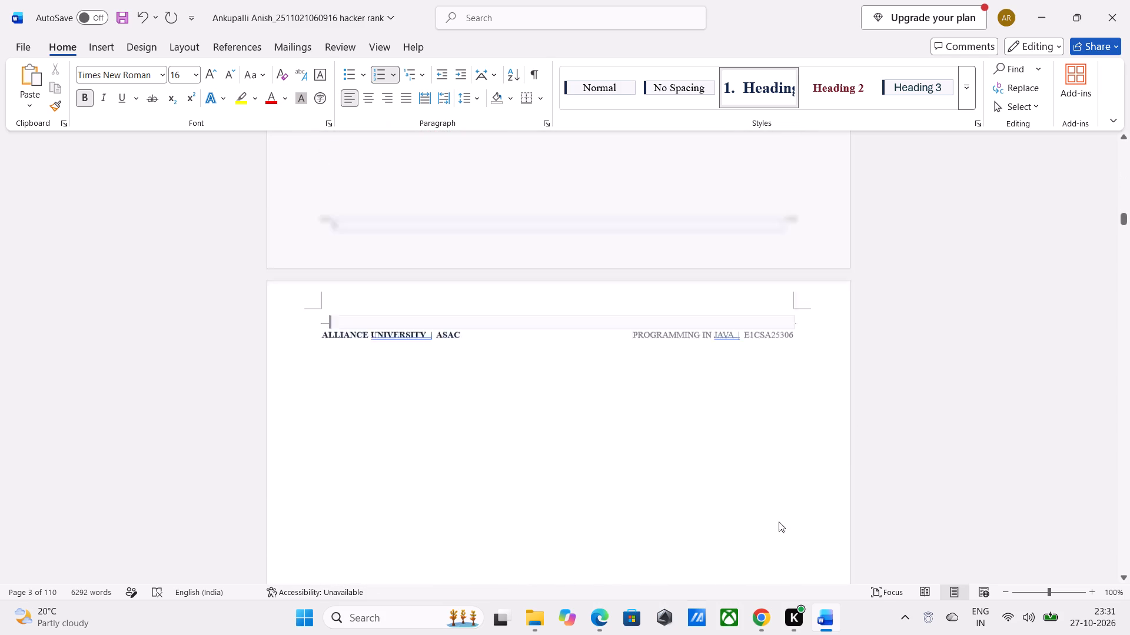
pyautogui.scroll(-1, 779, 522)
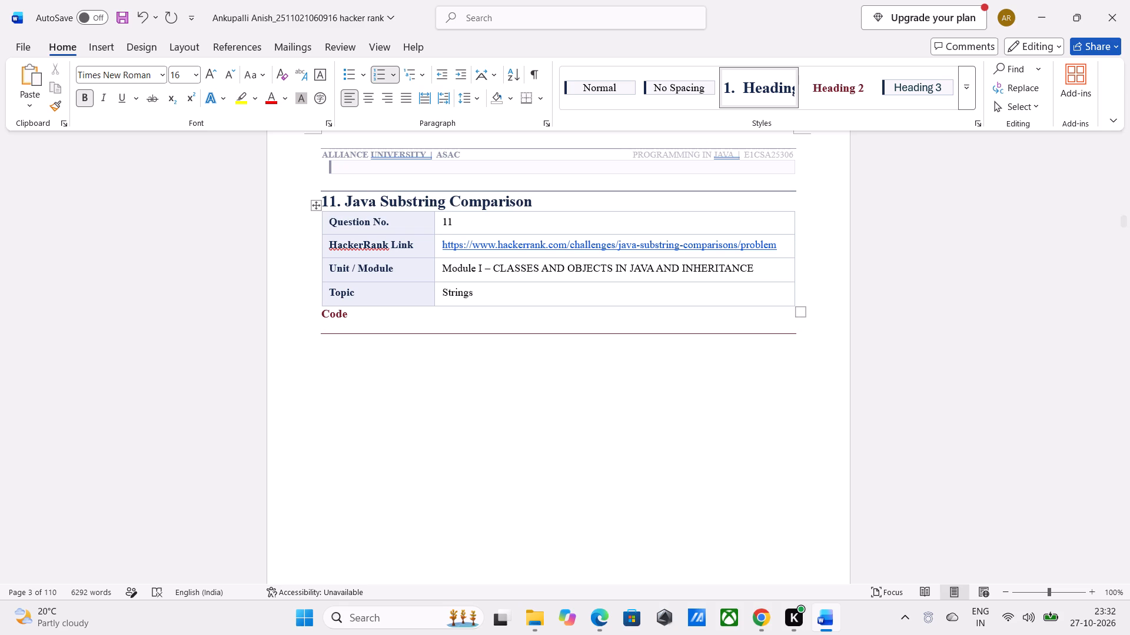
# Go back from question 11 to question 10, Java Substring, and examine its code block and the surrounding page layout.
pyautogui.scroll(1, 779, 522)
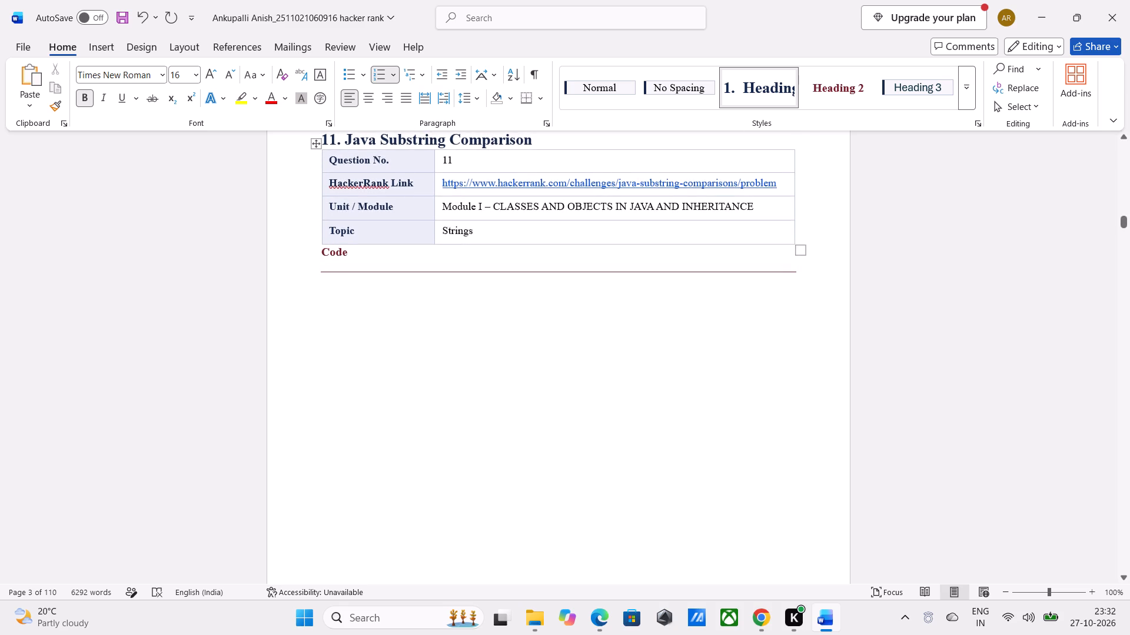
pyautogui.scroll(5, 779, 522)
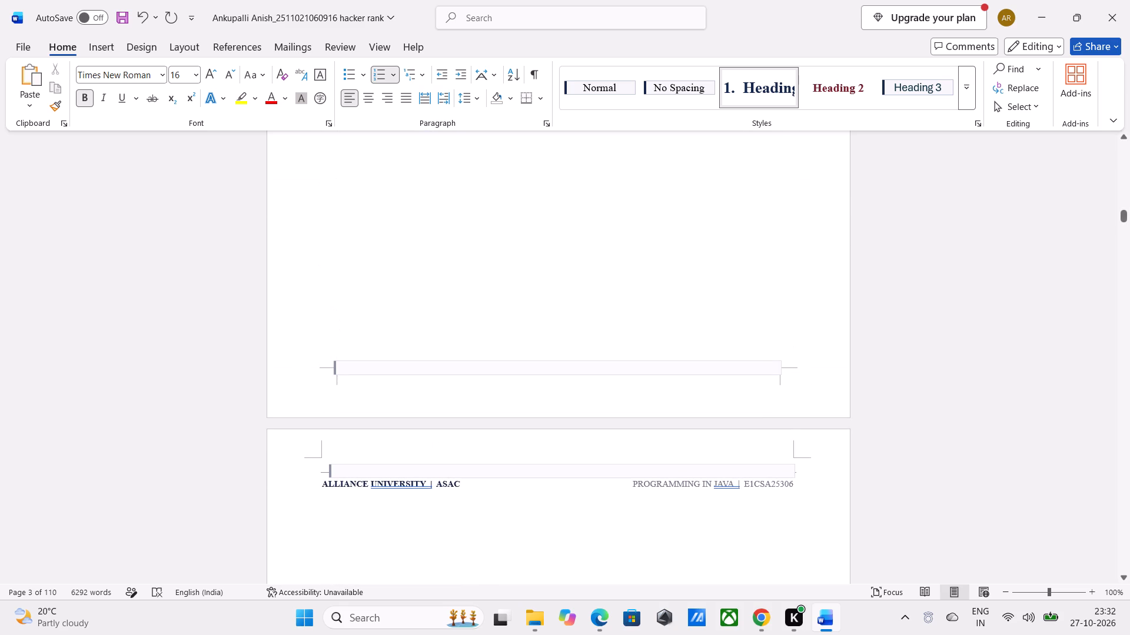
pyautogui.scroll(7, 841, 426)
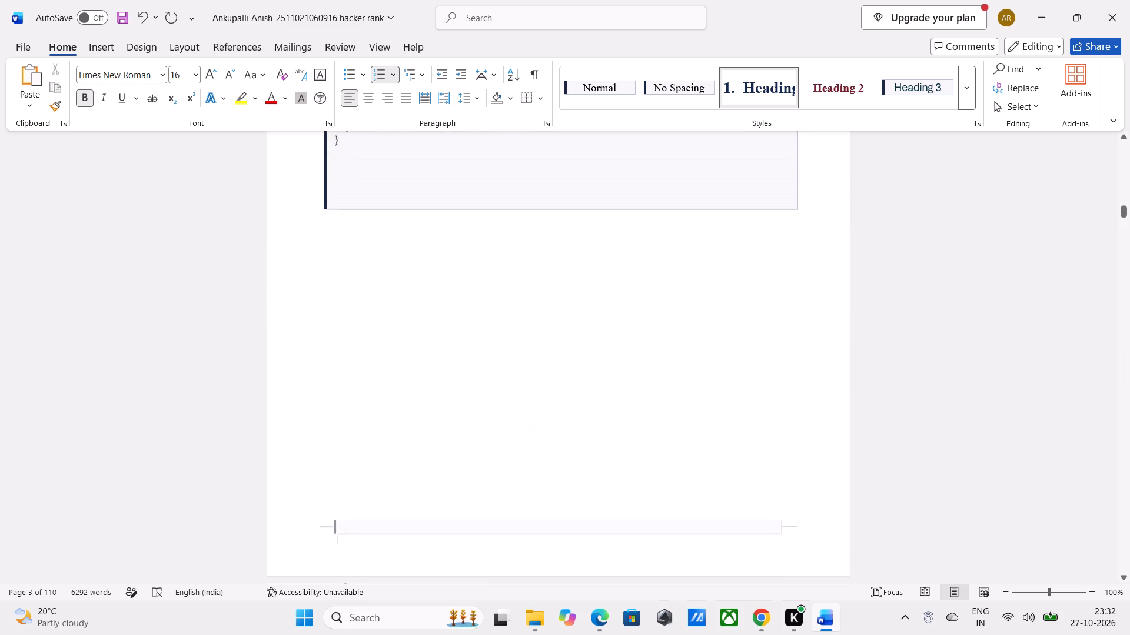
pyautogui.scroll(2, 841, 426)
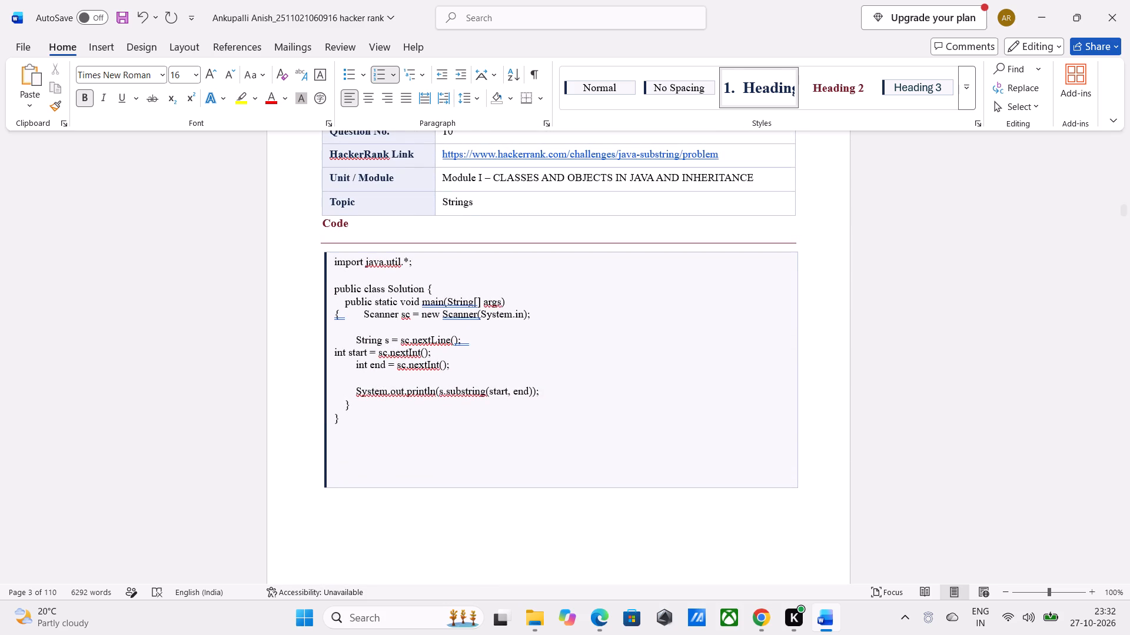
pyautogui.scroll(1, 841, 426)
pyautogui.scroll(-1, 841, 426)
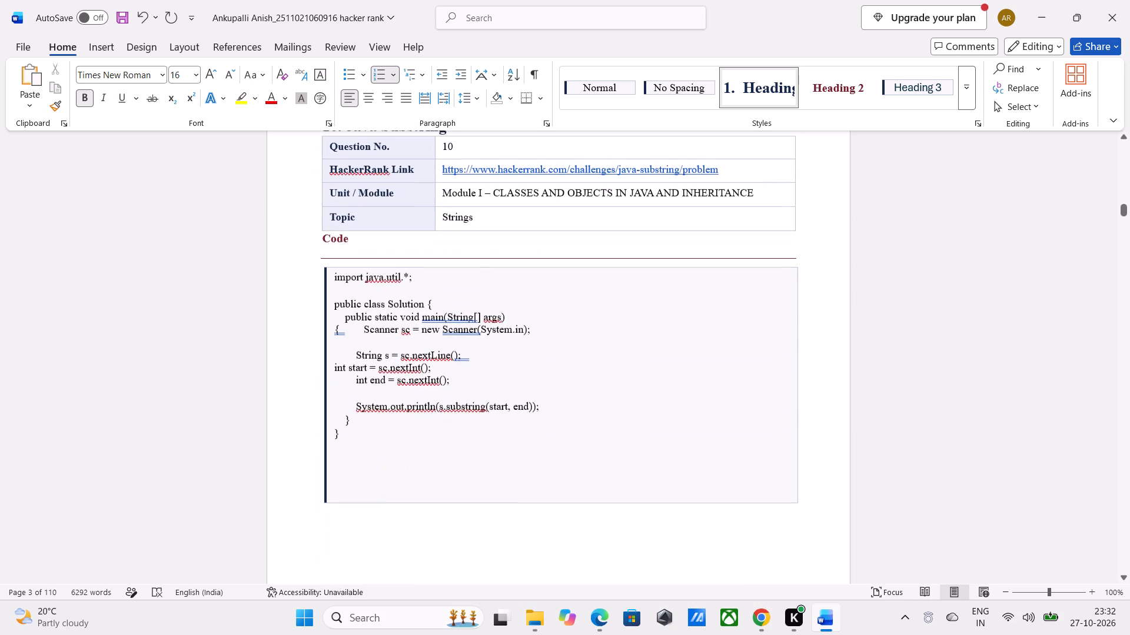
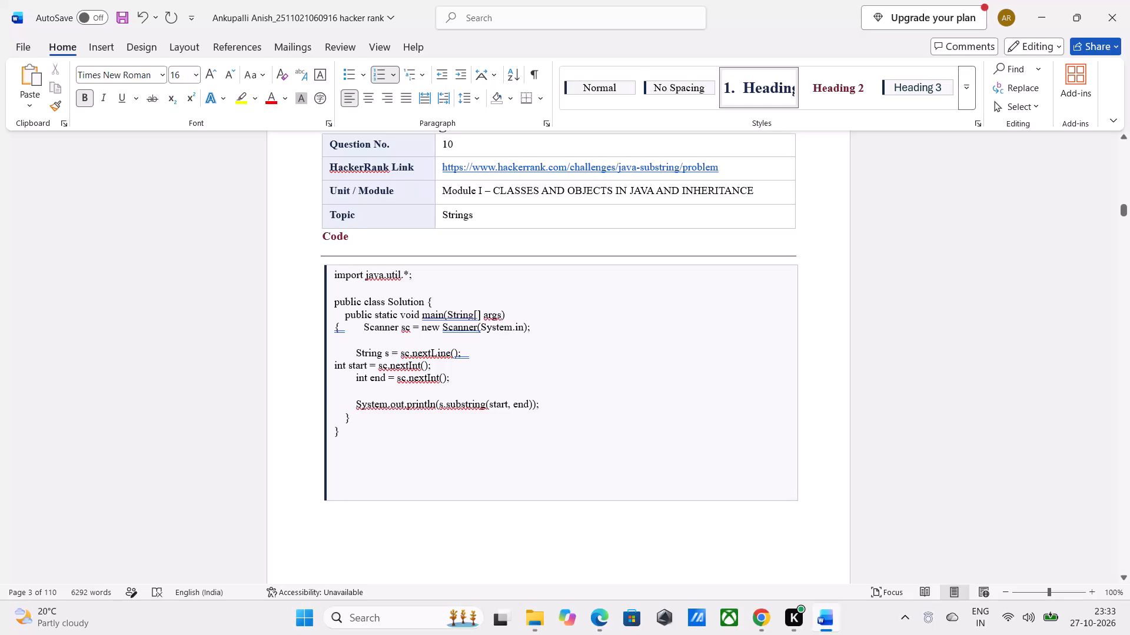
# Review the converted pages backwards from question 10, Java Substring, to the student details on the cover page.
pyautogui.click(896, 402)
pyautogui.scroll(1, 896, 402)
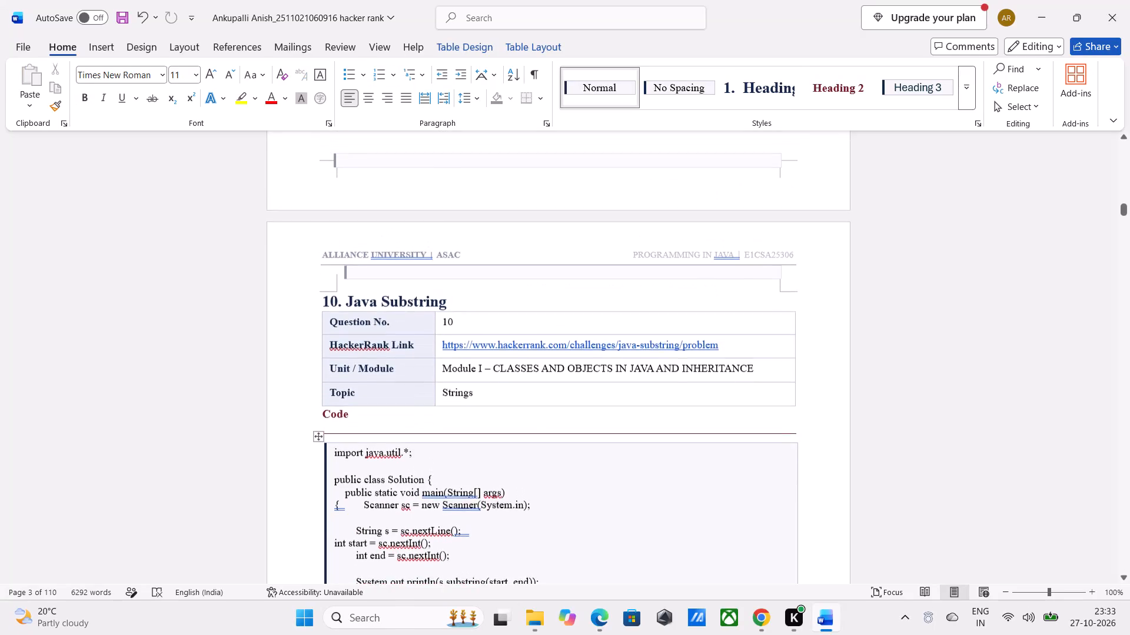
pyautogui.scroll(4, 896, 402)
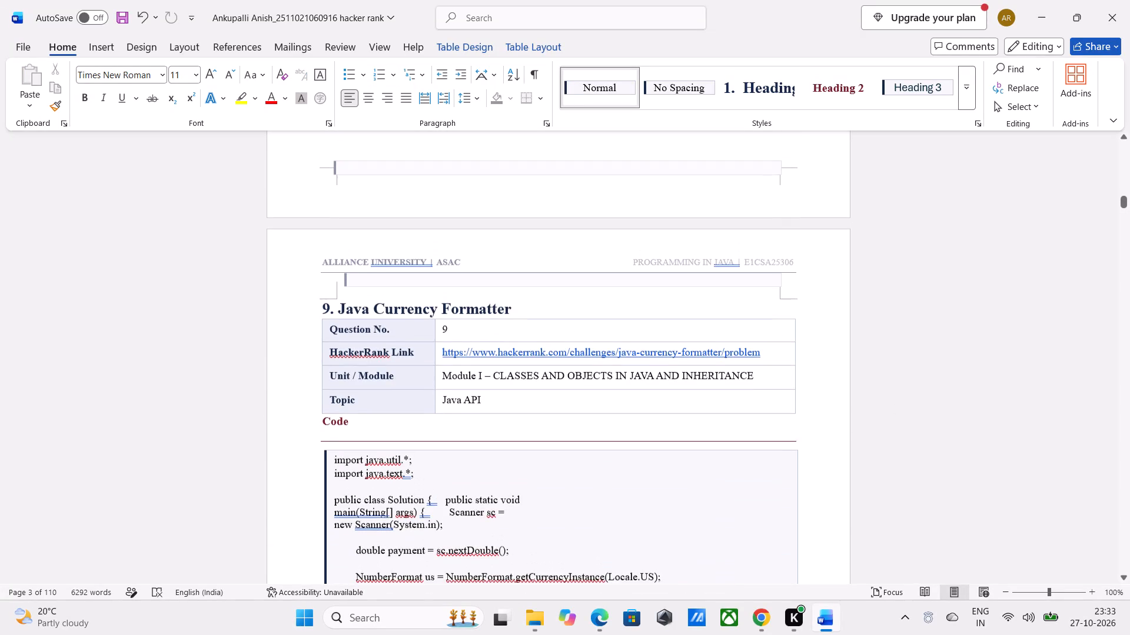
pyautogui.scroll(8, 896, 402)
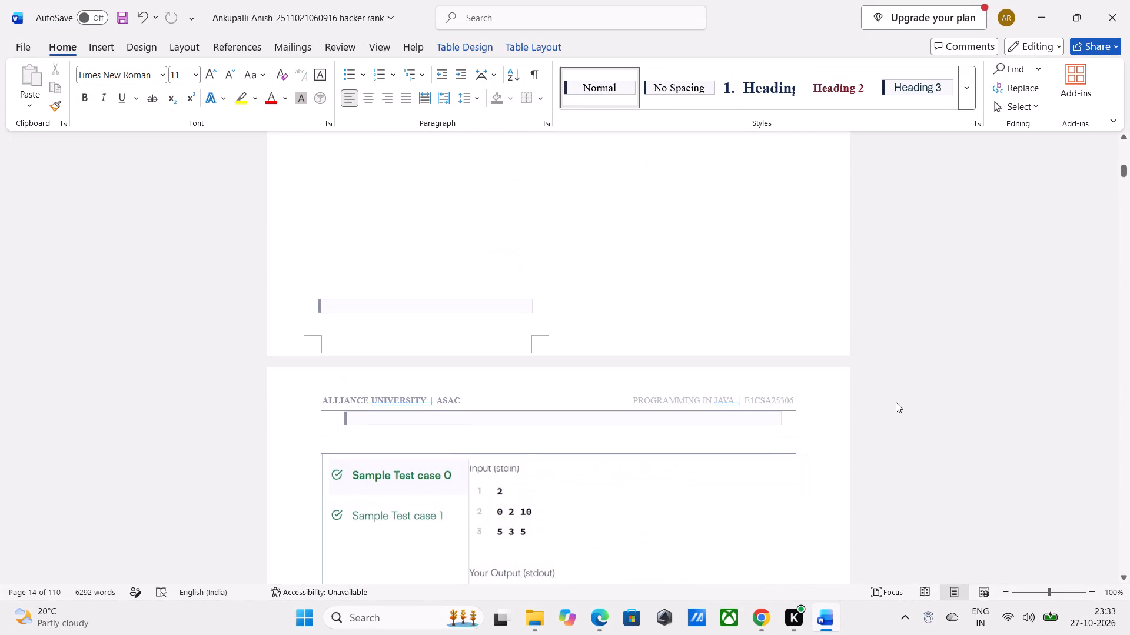
pyautogui.scroll(4, 896, 402)
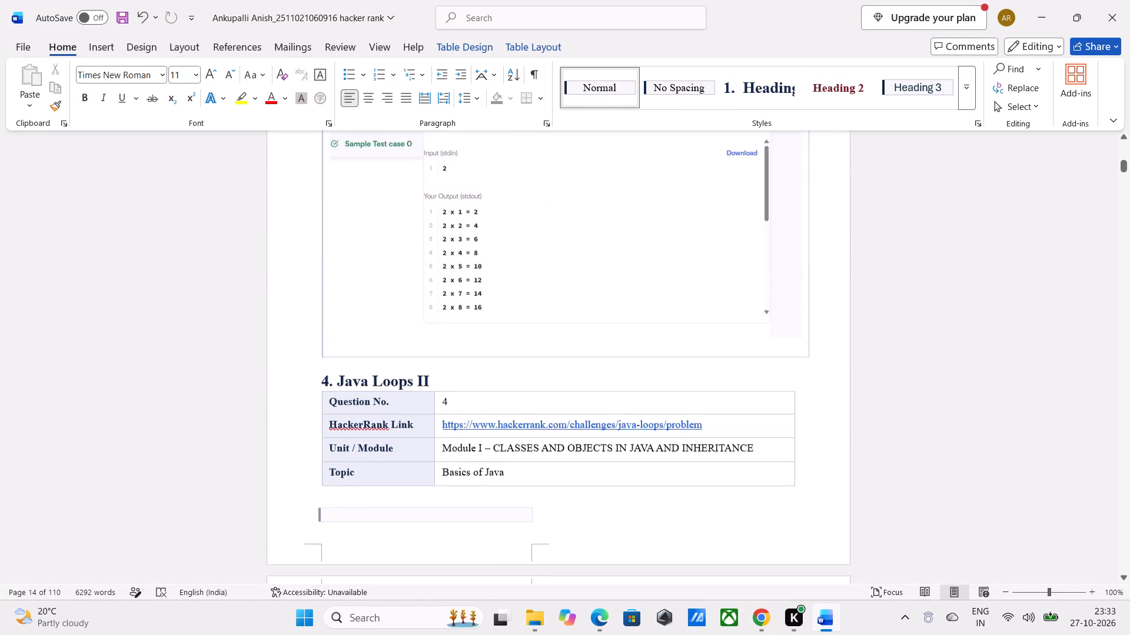
pyautogui.scroll(1, 896, 402)
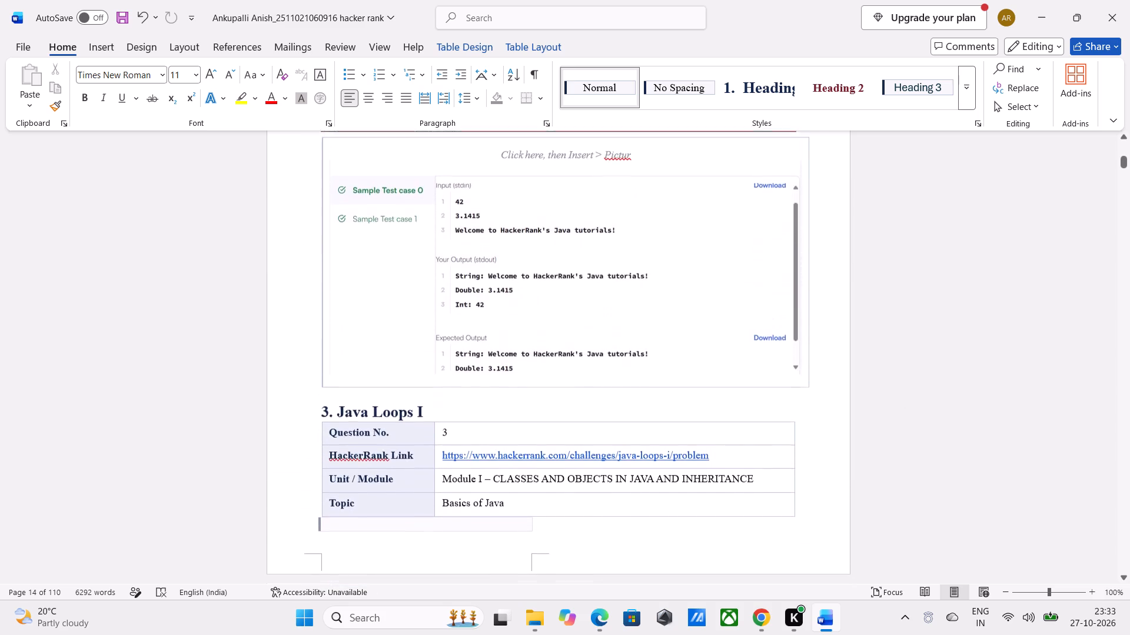
pyautogui.scroll(1, 896, 402)
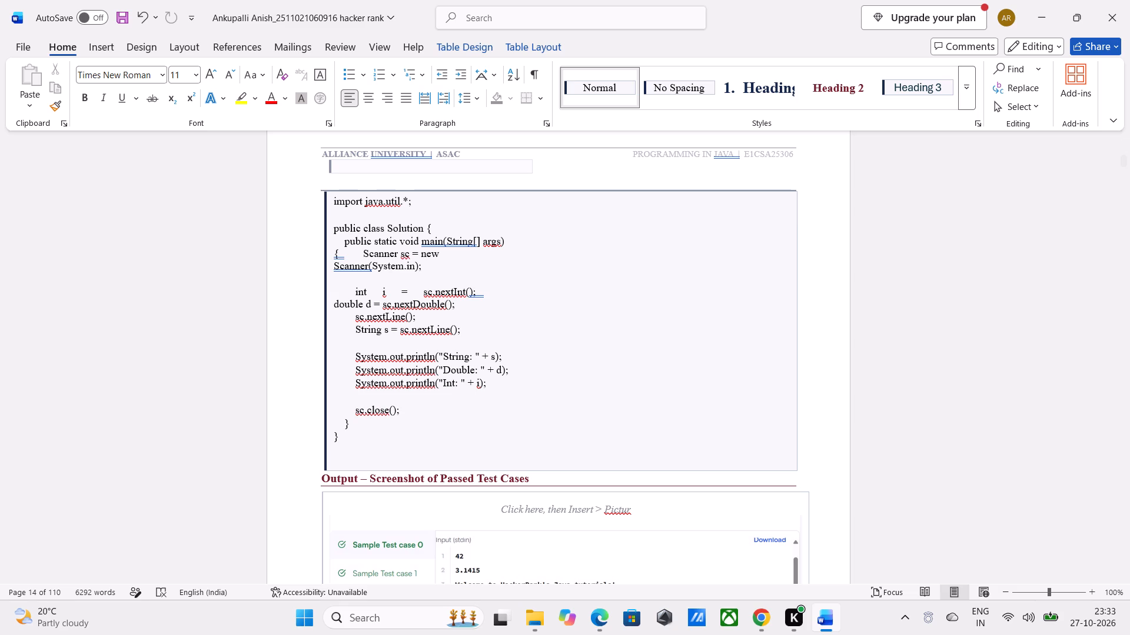
pyautogui.scroll(2, 896, 402)
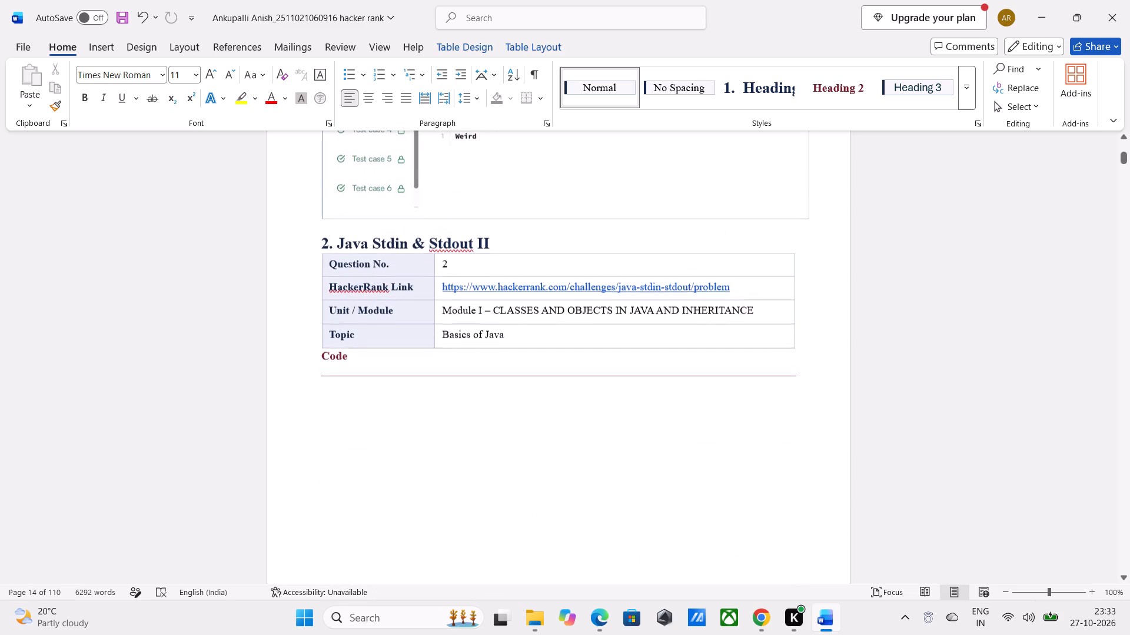
pyautogui.scroll(2, 896, 402)
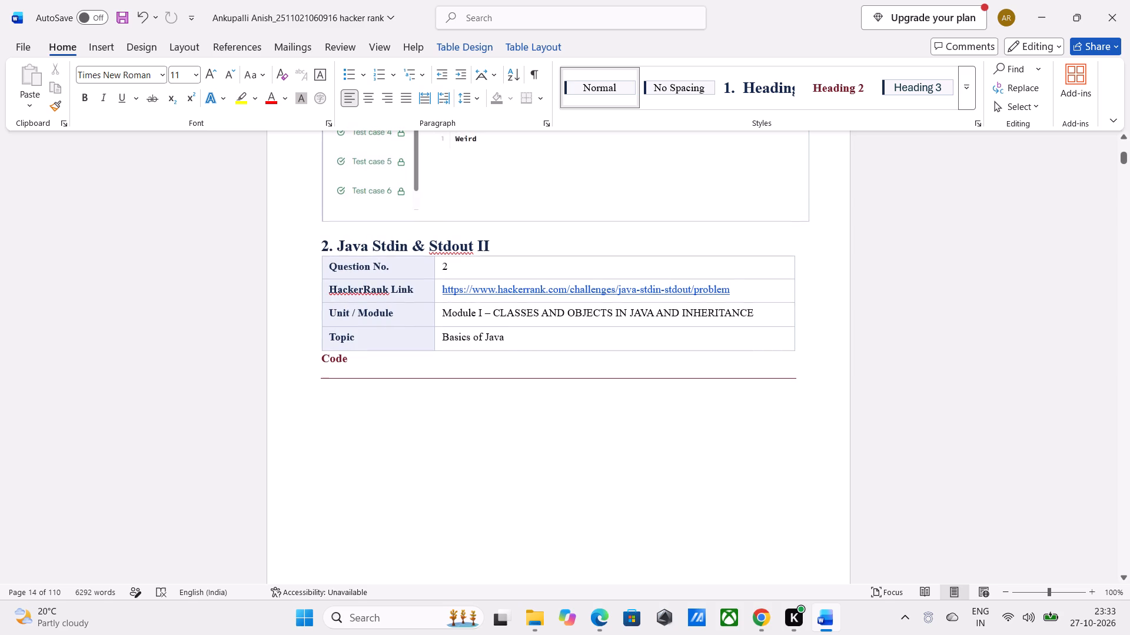
pyautogui.scroll(3, 896, 402)
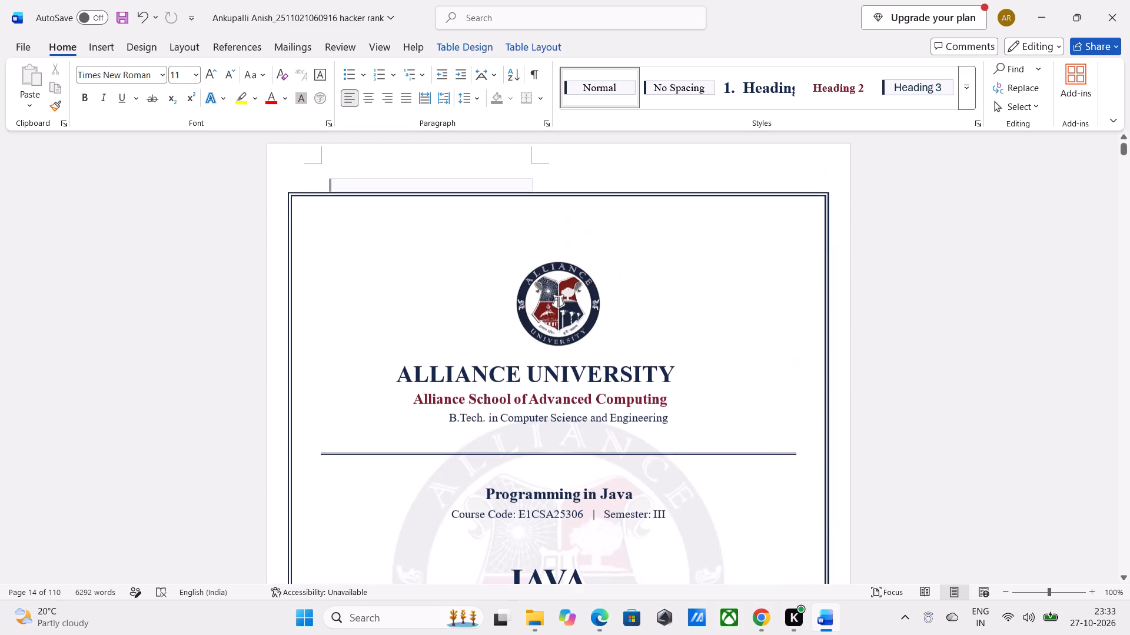
pyautogui.click(896, 402)
pyautogui.scroll(1, 896, 402)
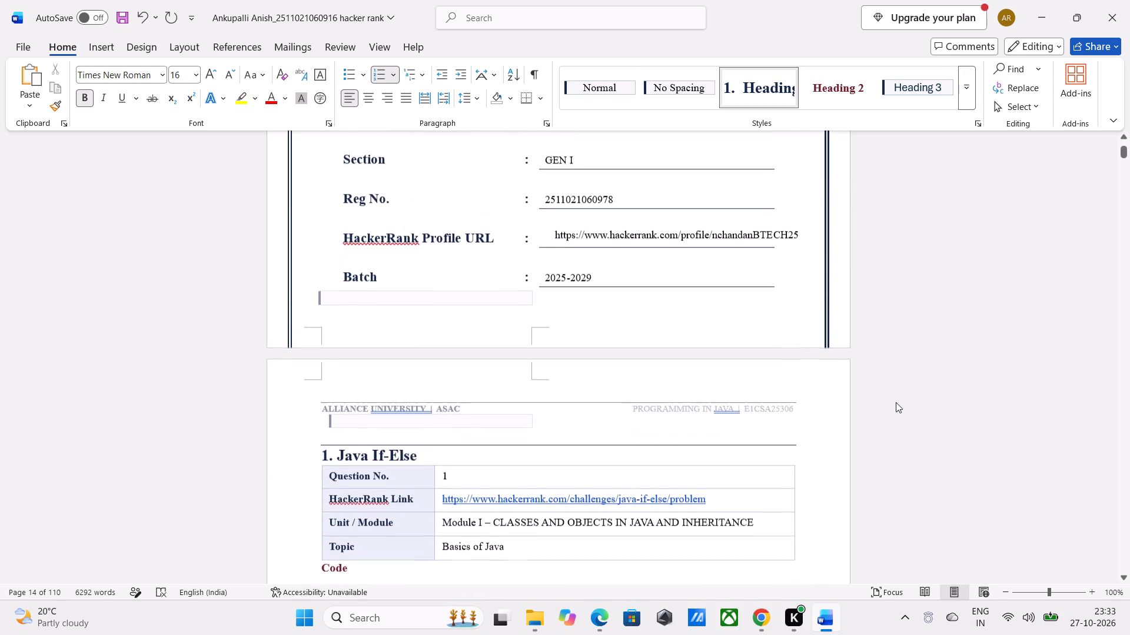
pyautogui.scroll(1, 896, 402)
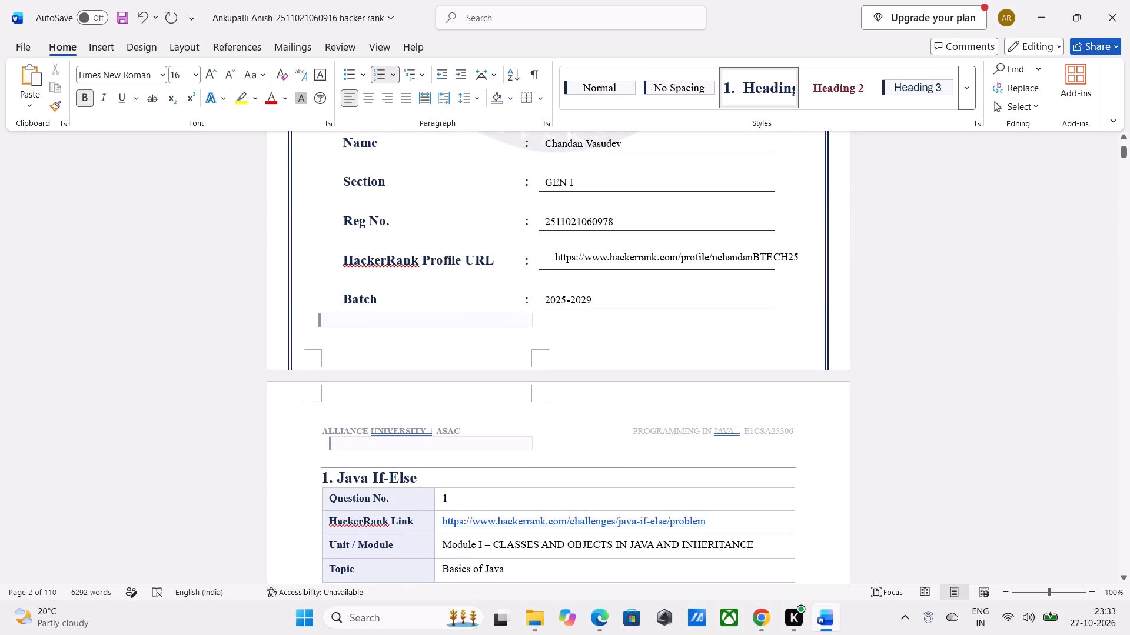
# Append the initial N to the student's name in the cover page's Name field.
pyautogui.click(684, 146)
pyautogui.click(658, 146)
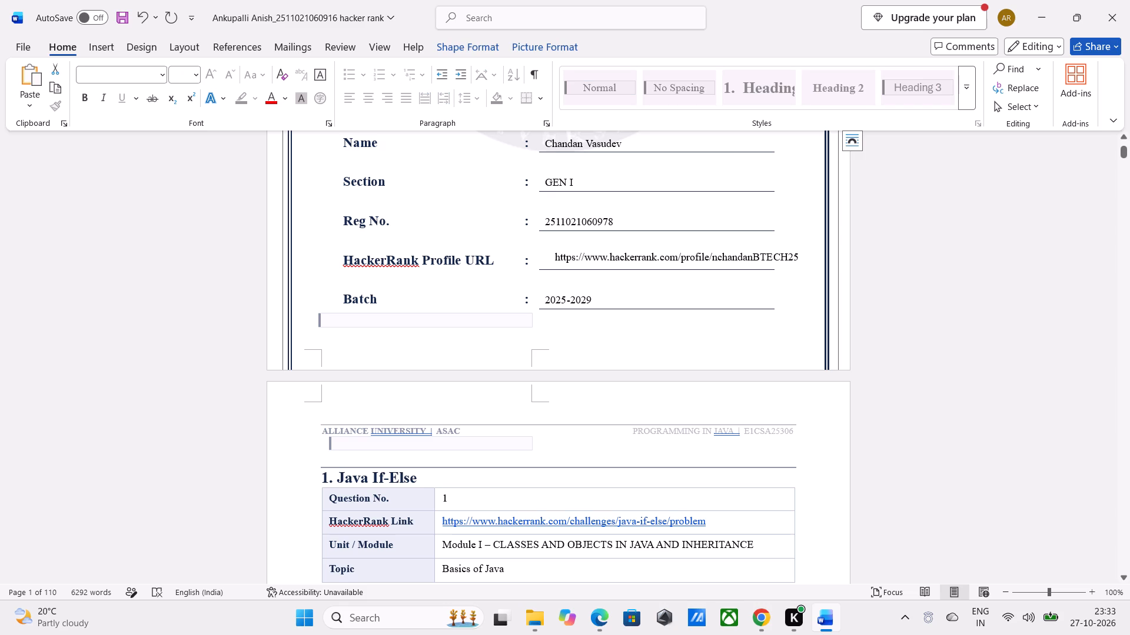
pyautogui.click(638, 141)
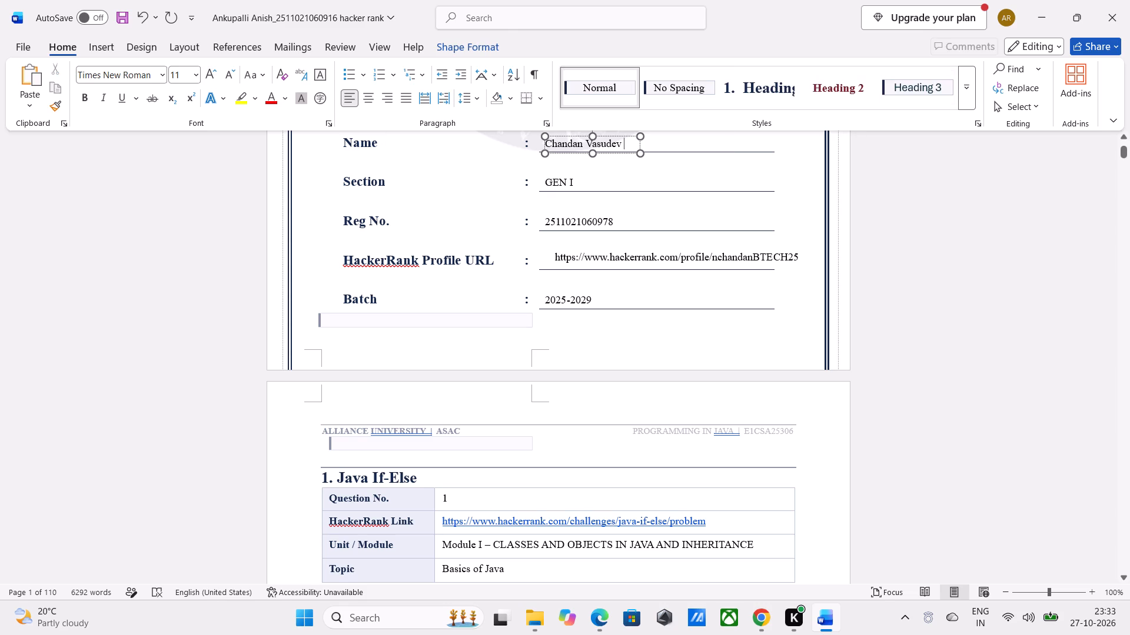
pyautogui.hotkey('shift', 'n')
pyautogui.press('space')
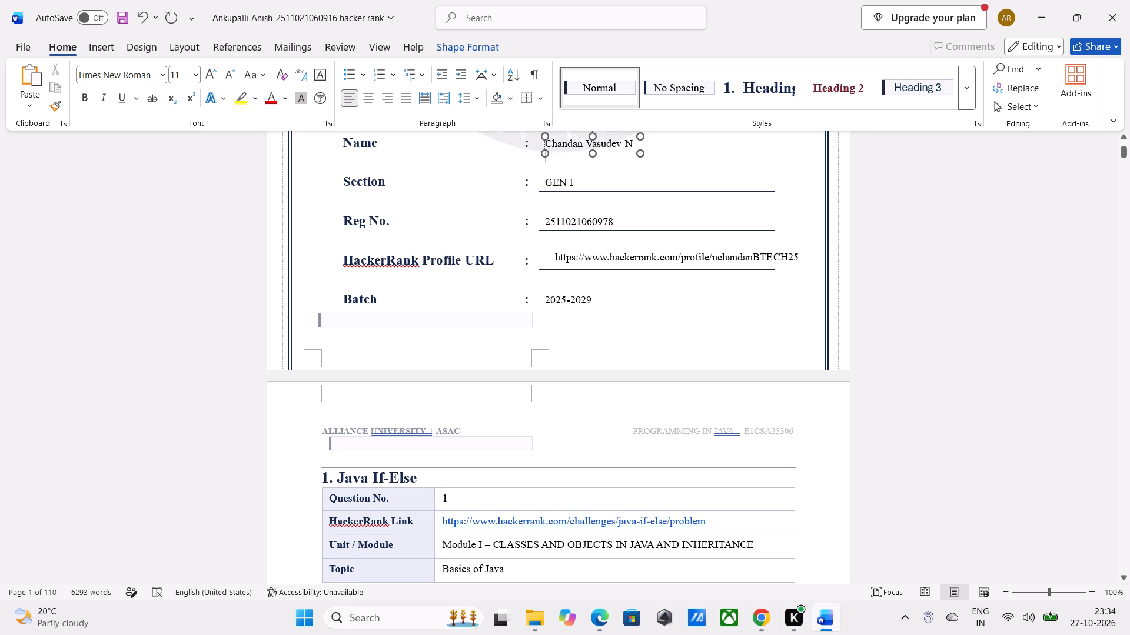
# Clear the cover page's Name field and retype the student's name, ending with the first two letters of the surname.
pyautogui.click(634, 142)
pyautogui.doubleClick(634, 142)
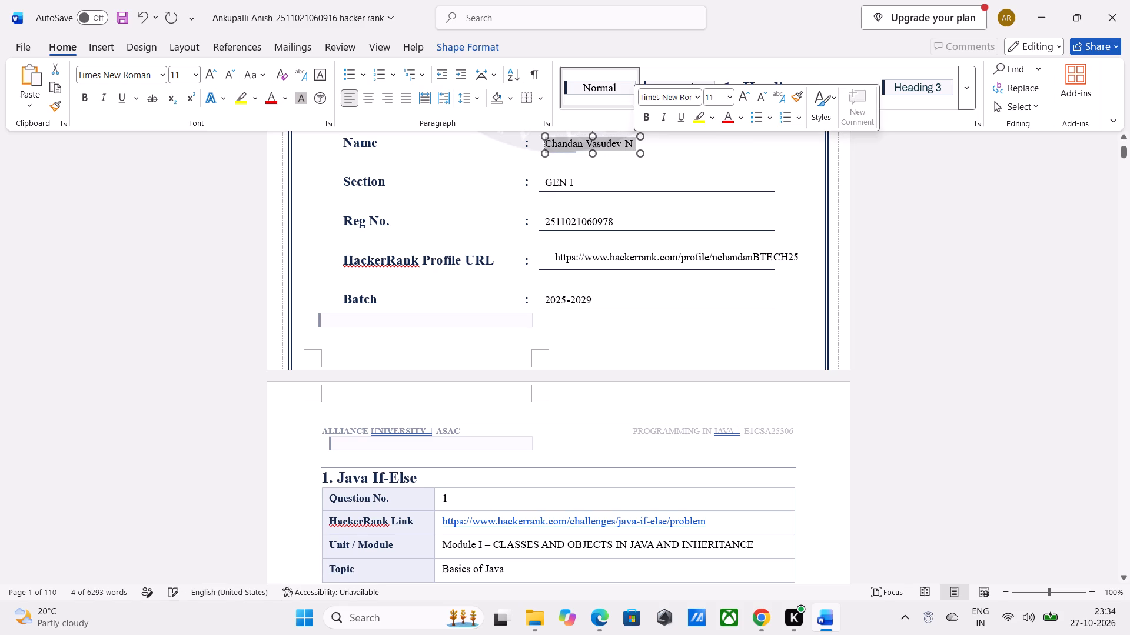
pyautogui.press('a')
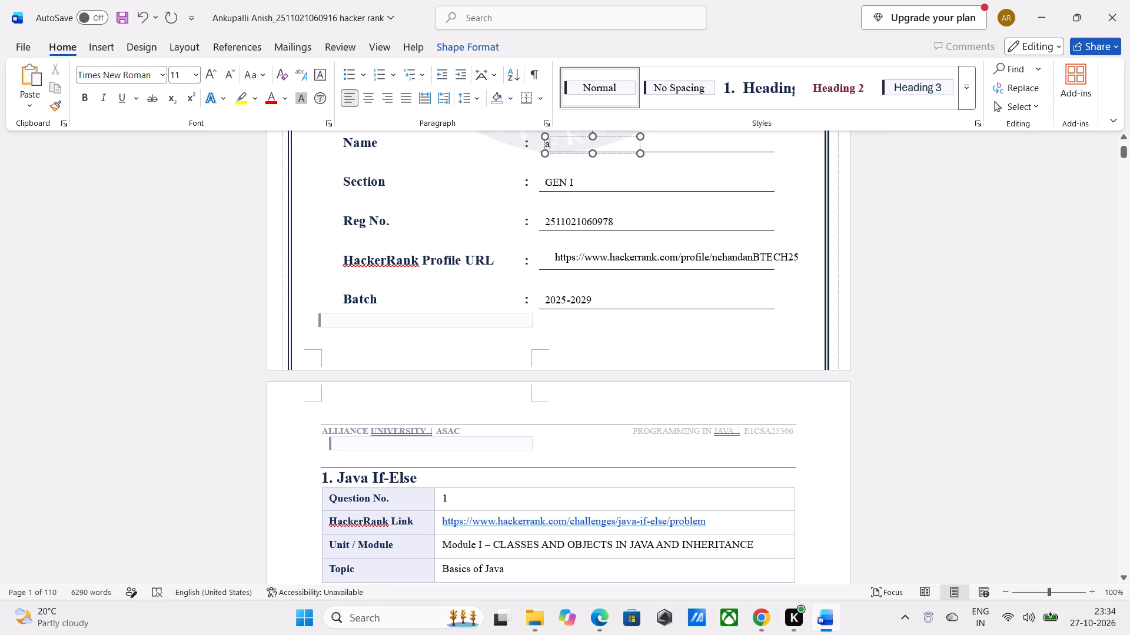
pyautogui.click(619, 149)
pyautogui.press('BackSpace')
pyautogui.press('BackSpace')
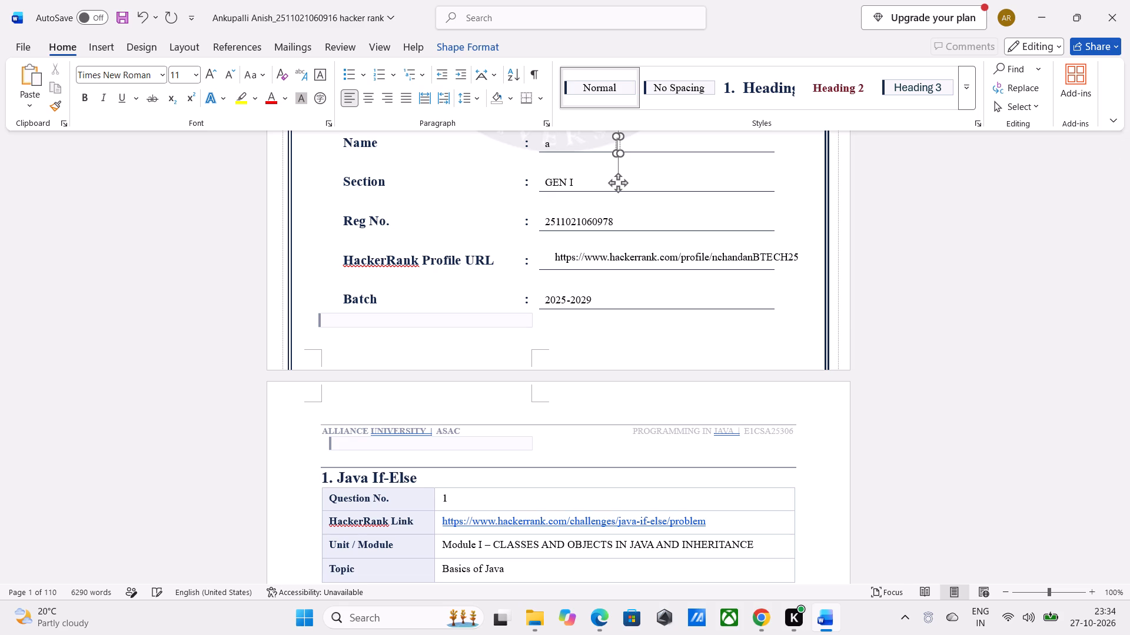
pyautogui.click(592, 141)
pyautogui.press('BackSpace')
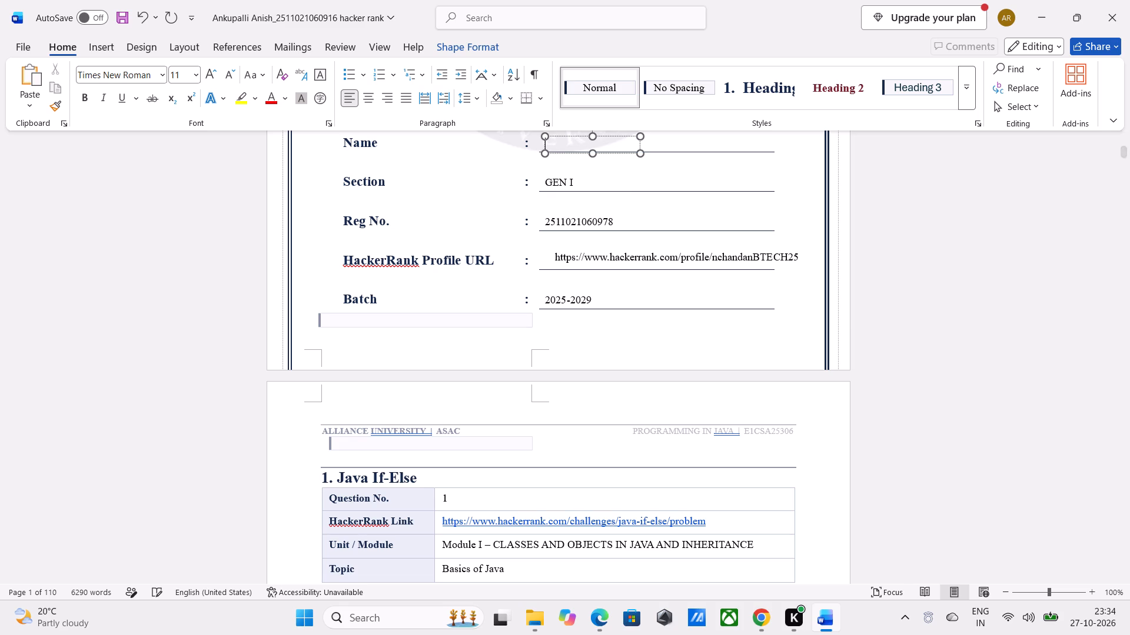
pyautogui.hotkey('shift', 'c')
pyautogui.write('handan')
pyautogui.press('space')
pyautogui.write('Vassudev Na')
# Shift the Name field's text box slightly toward the colon and widen it to about twice its width to fit the full name.
pyautogui.click(637, 141)
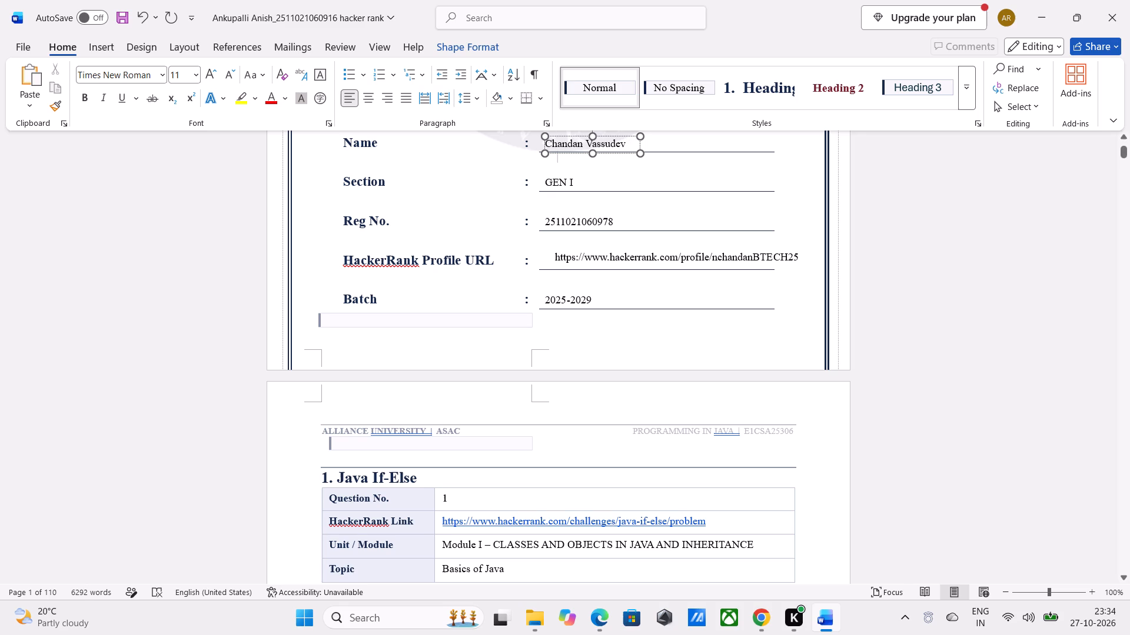
pyautogui.moveTo(642, 146); pyautogui.dragTo(664, 144)
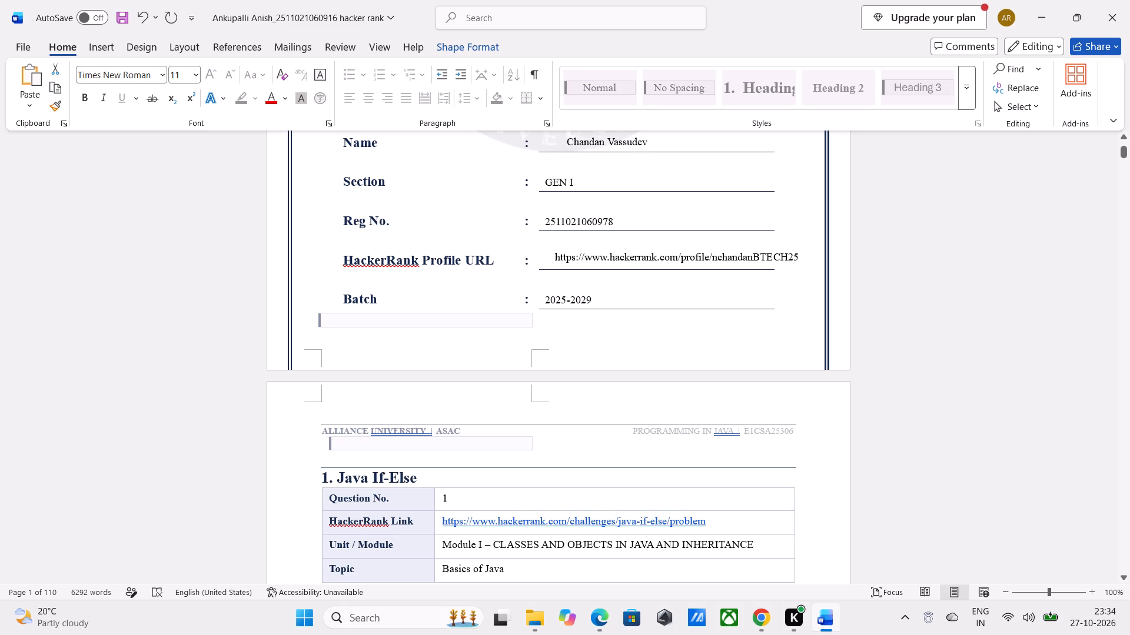
pyautogui.moveTo(664, 144); pyautogui.dragTo(633, 146)
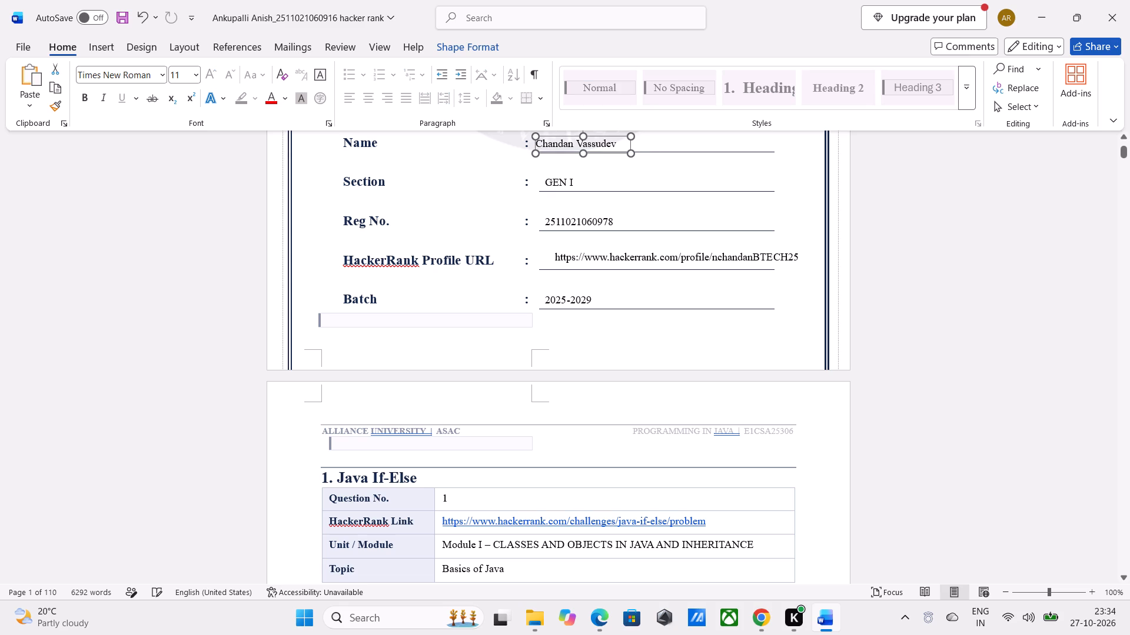
pyautogui.moveTo(631, 152); pyautogui.dragTo(699, 153)
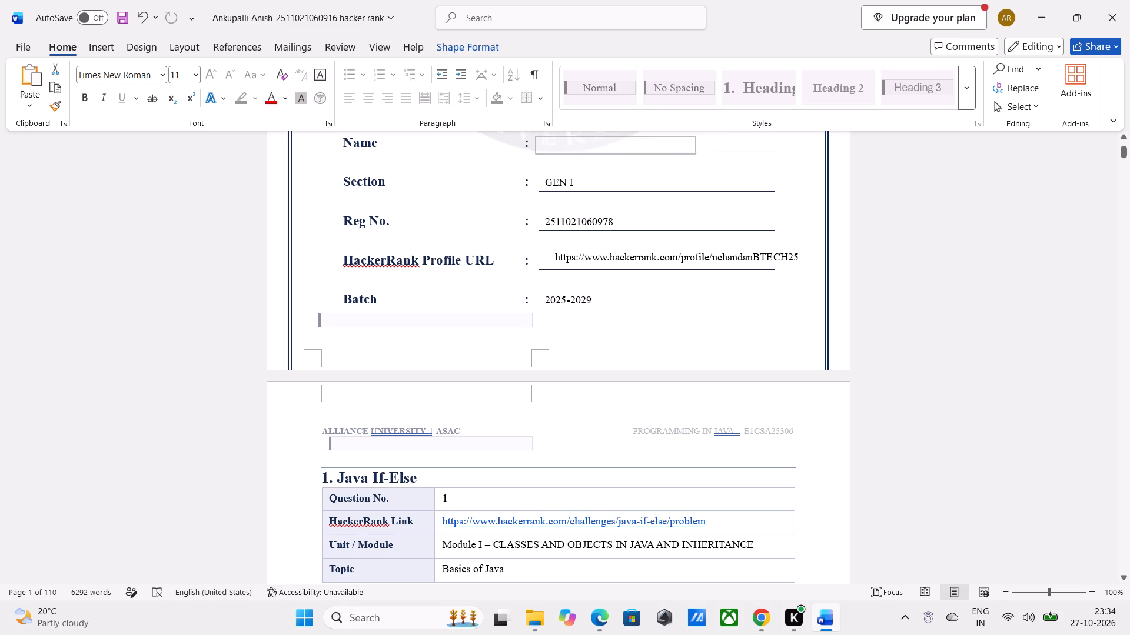
pyautogui.moveTo(699, 153); pyautogui.dragTo(723, 152)
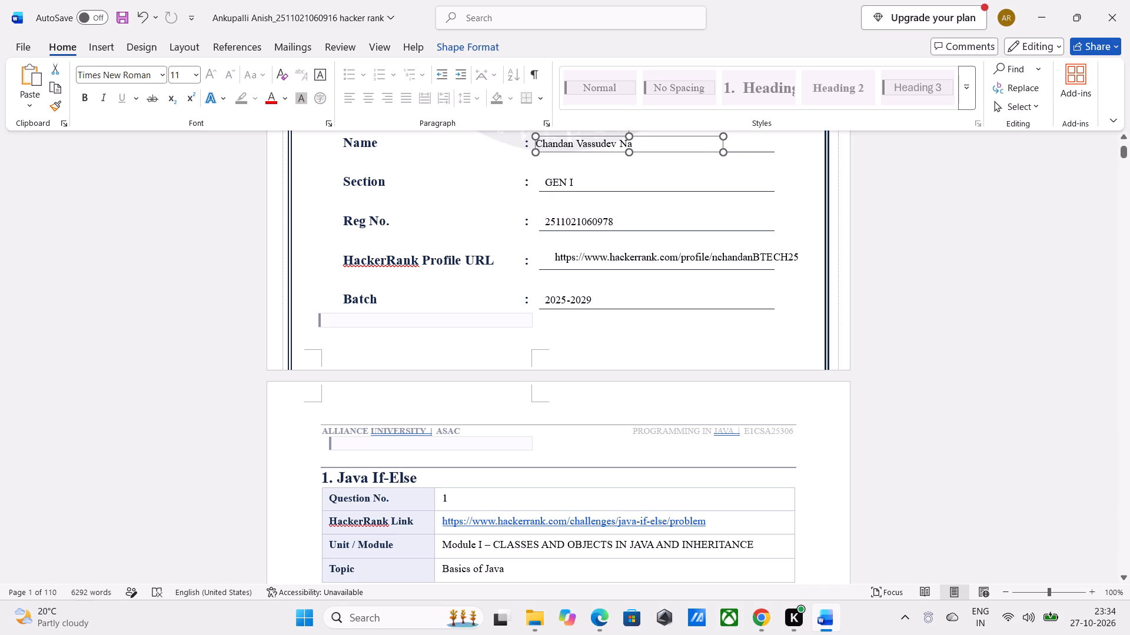
# Complete the student's surname in the cover page's Name field.
pyautogui.click(652, 146)
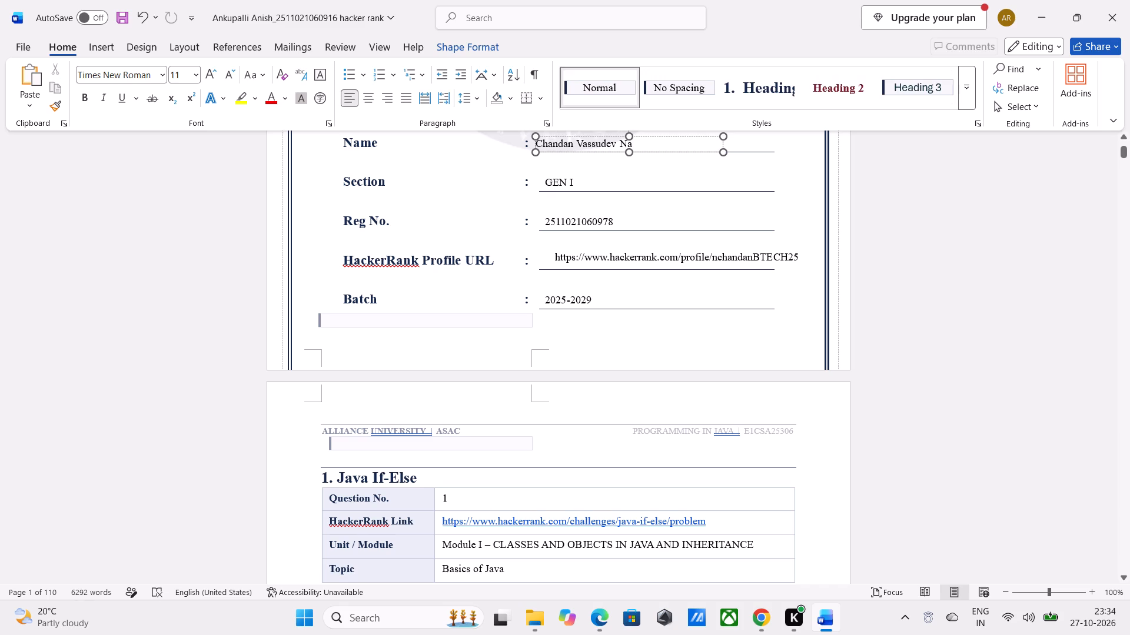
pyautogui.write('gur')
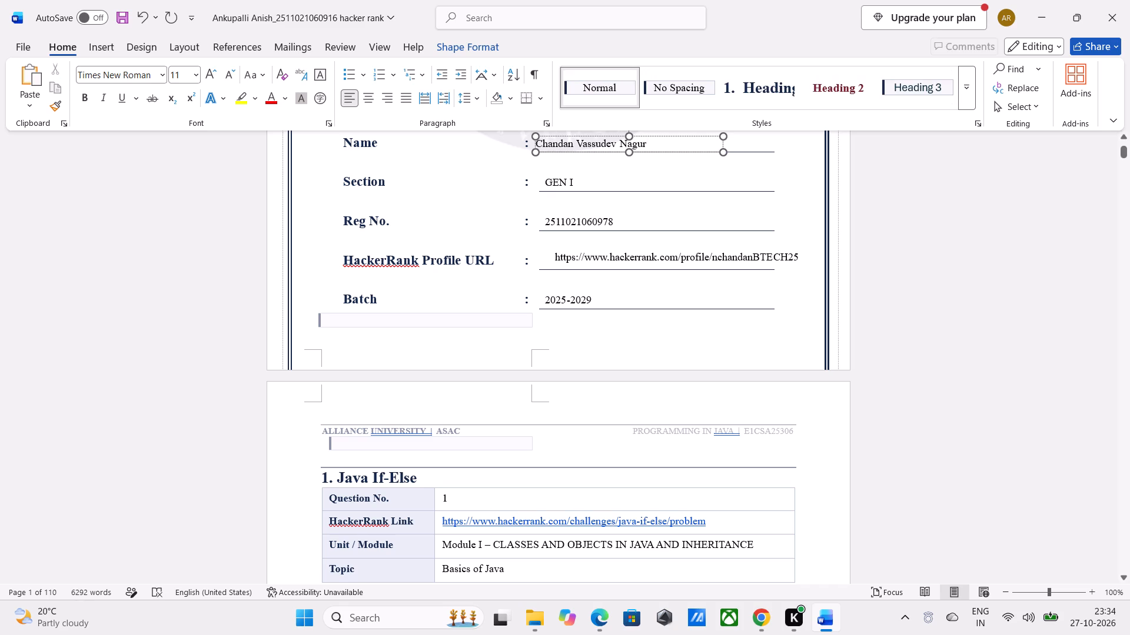
pyautogui.click(792, 221)
pyautogui.click(792, 221)
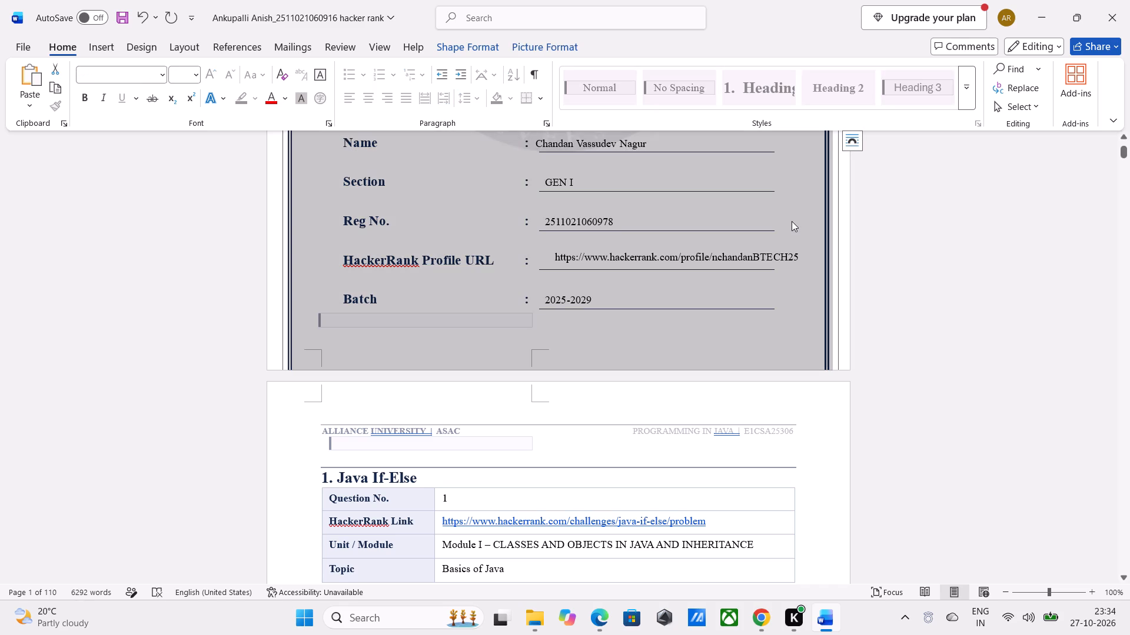
# Review the converted document from the cover page through question 50, checking the question tables, code blocks and test-case output screenshots.
pyautogui.scroll(-1, 792, 221)
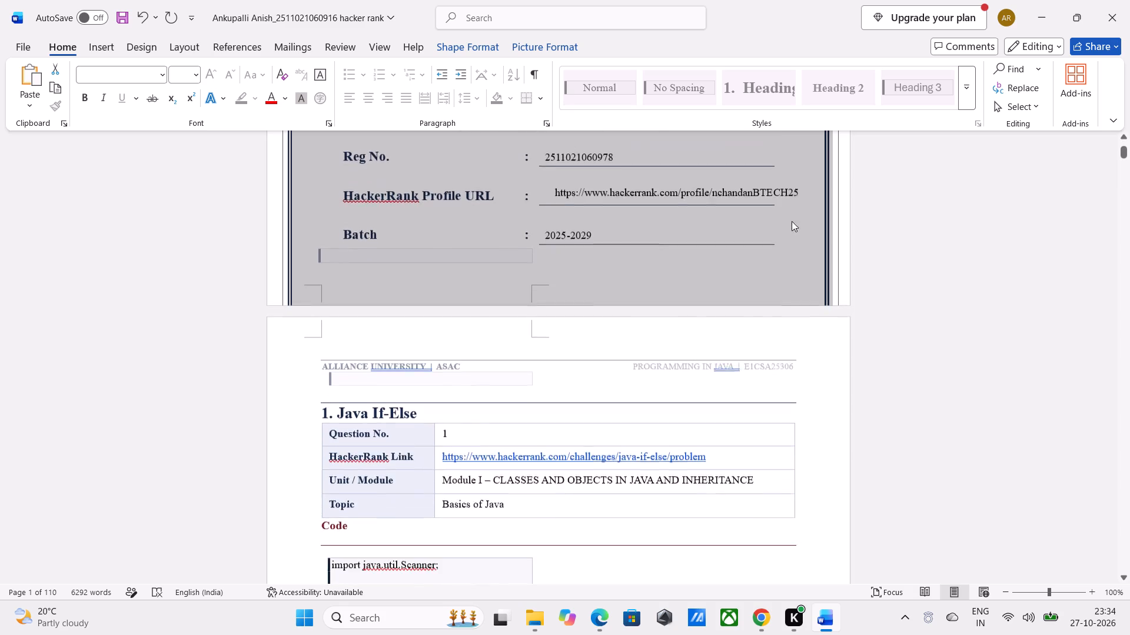
pyautogui.scroll(-1, 792, 221)
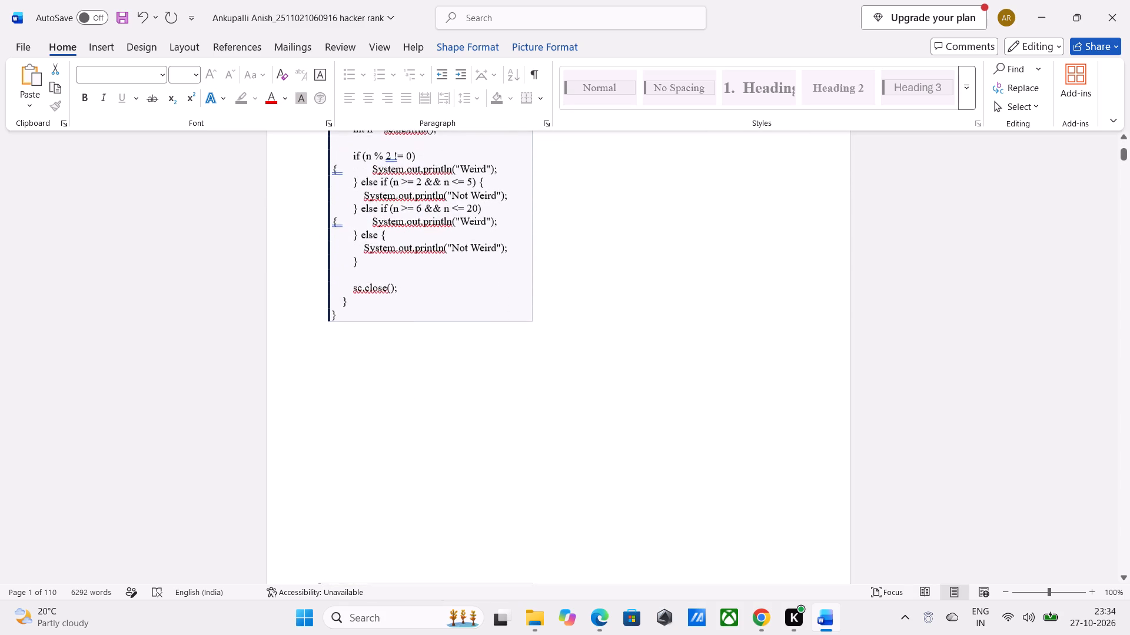
pyautogui.scroll(-4, 792, 221)
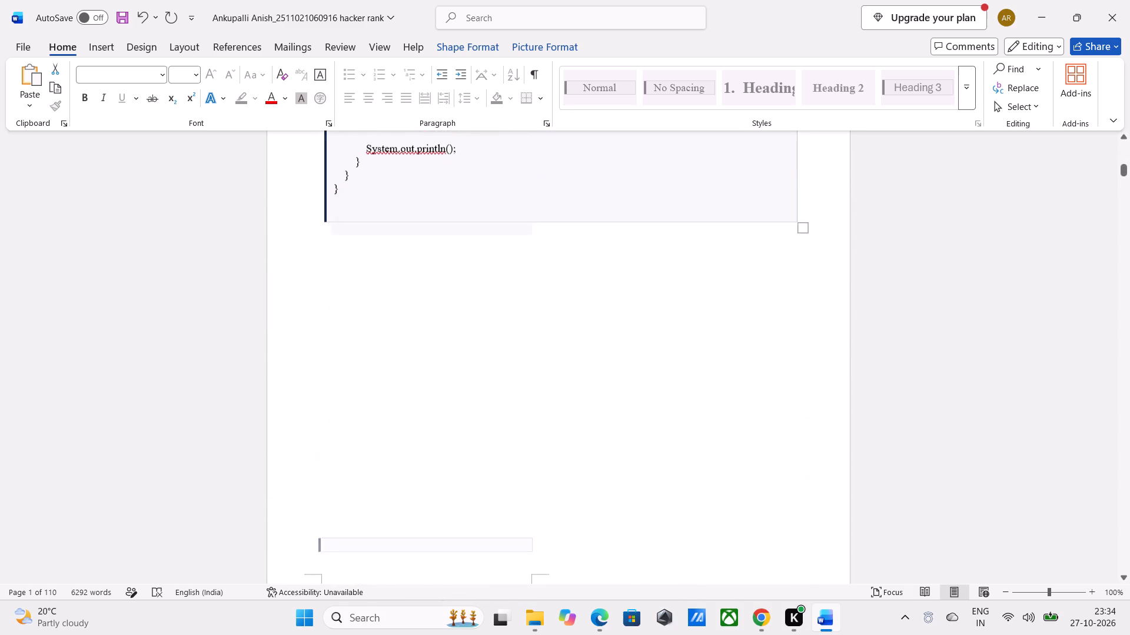
pyautogui.scroll(-9, 792, 221)
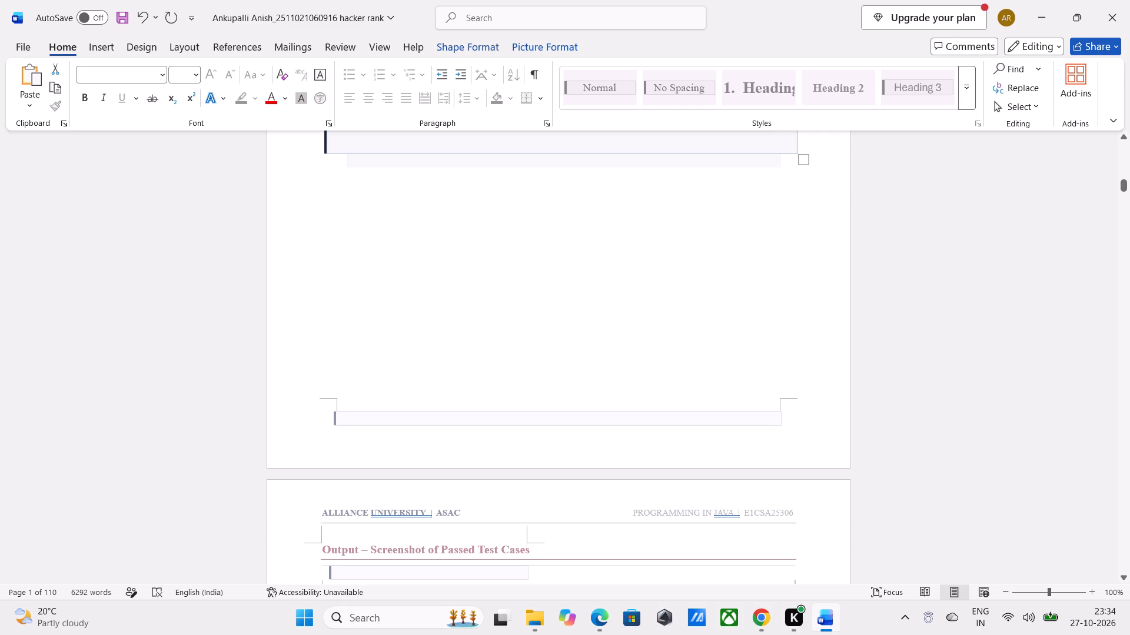
pyautogui.scroll(-6, 792, 221)
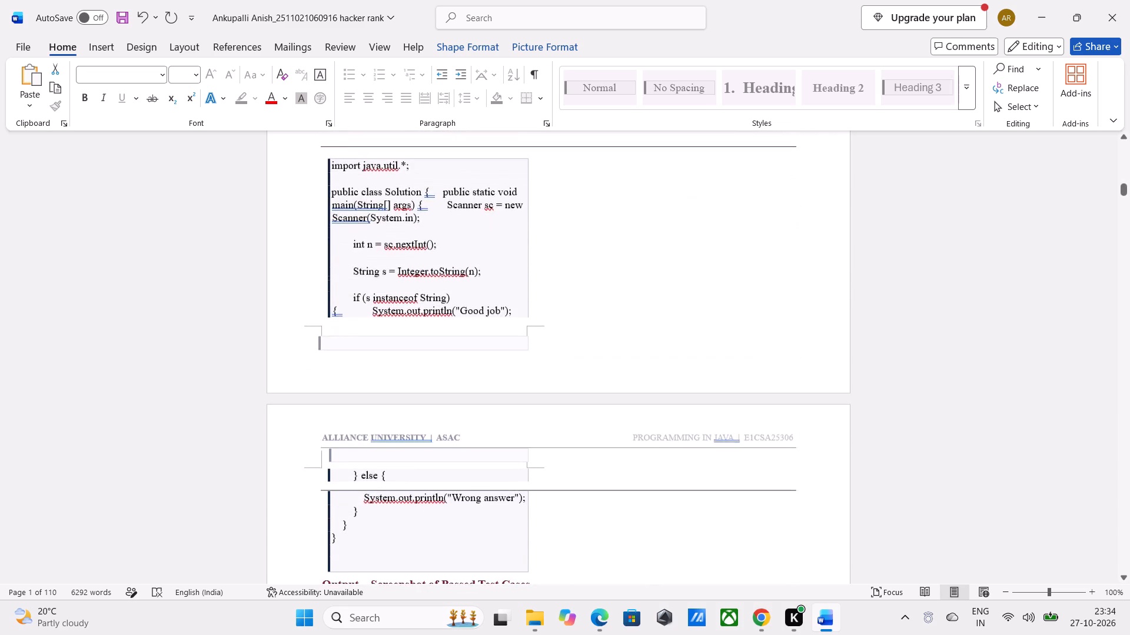
pyautogui.scroll(-8, 792, 221)
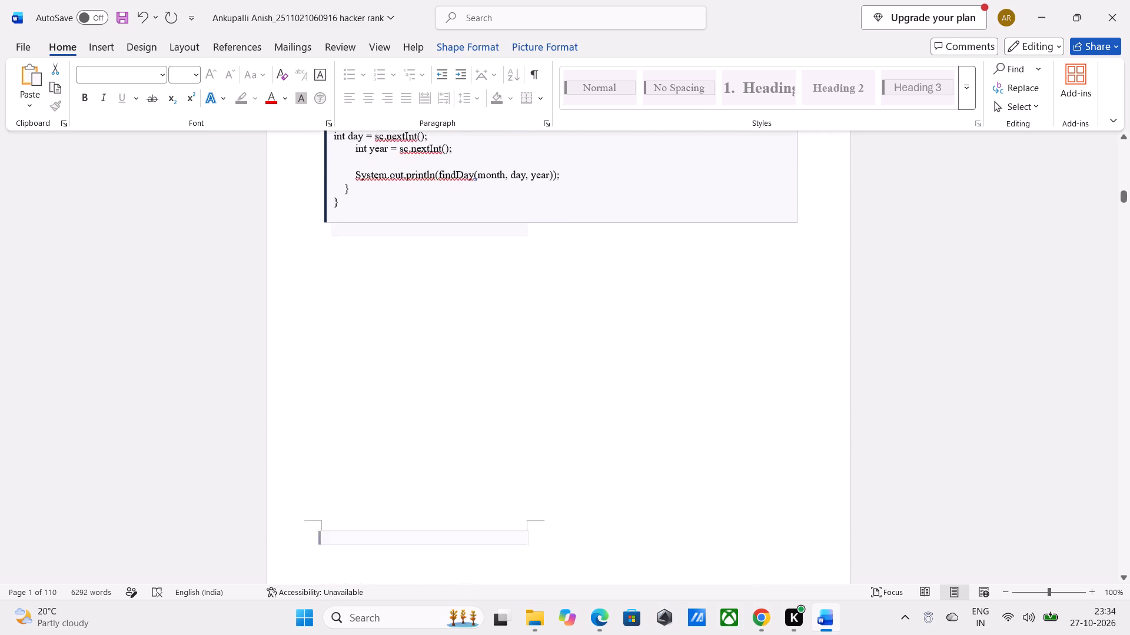
pyautogui.scroll(-13, 792, 221)
pyautogui.scroll(-20, 792, 221)
pyautogui.scroll(-20, 792, 221)
pyautogui.scroll(-20, 792, 221)
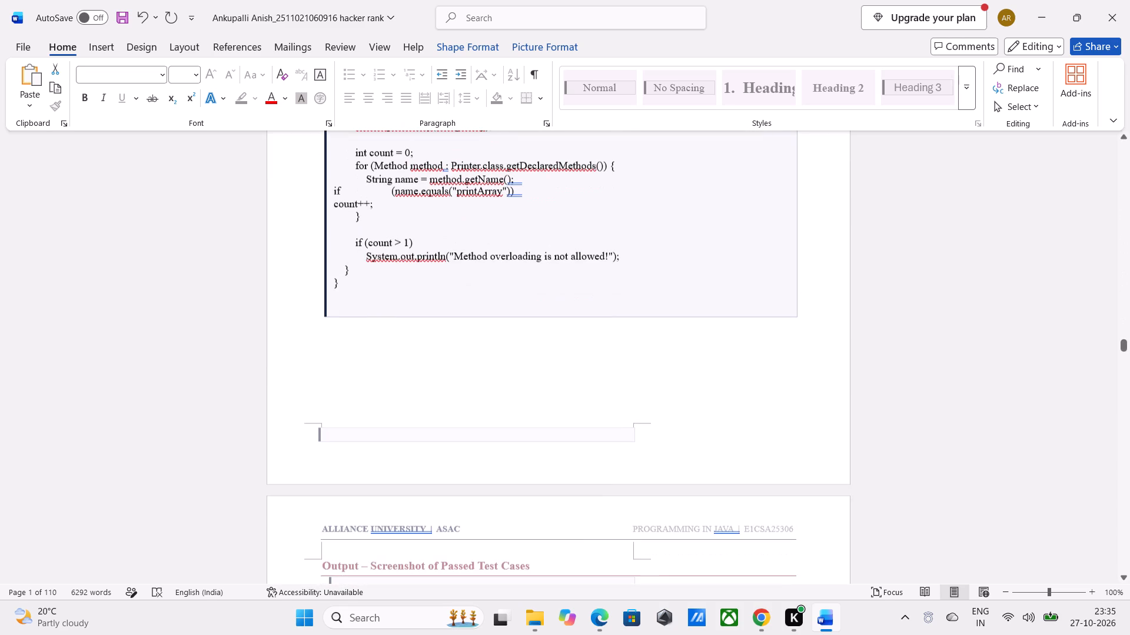
pyautogui.scroll(-13, 792, 221)
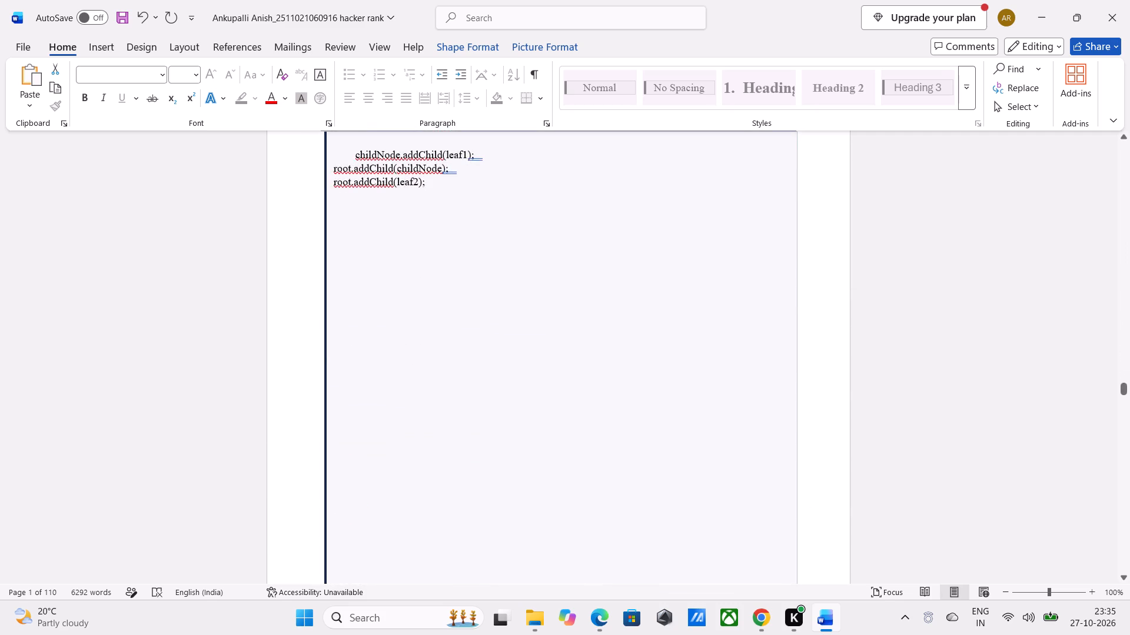
pyautogui.scroll(-8, 792, 221)
pyautogui.scroll(4, 792, 221)
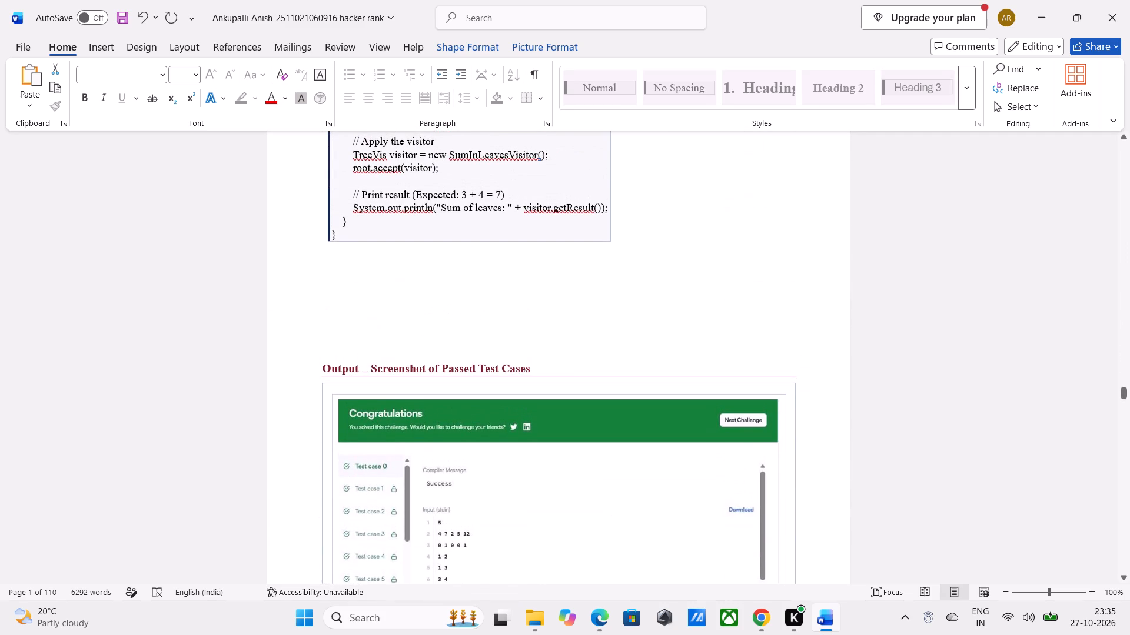
pyautogui.scroll(-18, 792, 221)
pyautogui.scroll(9, 792, 221)
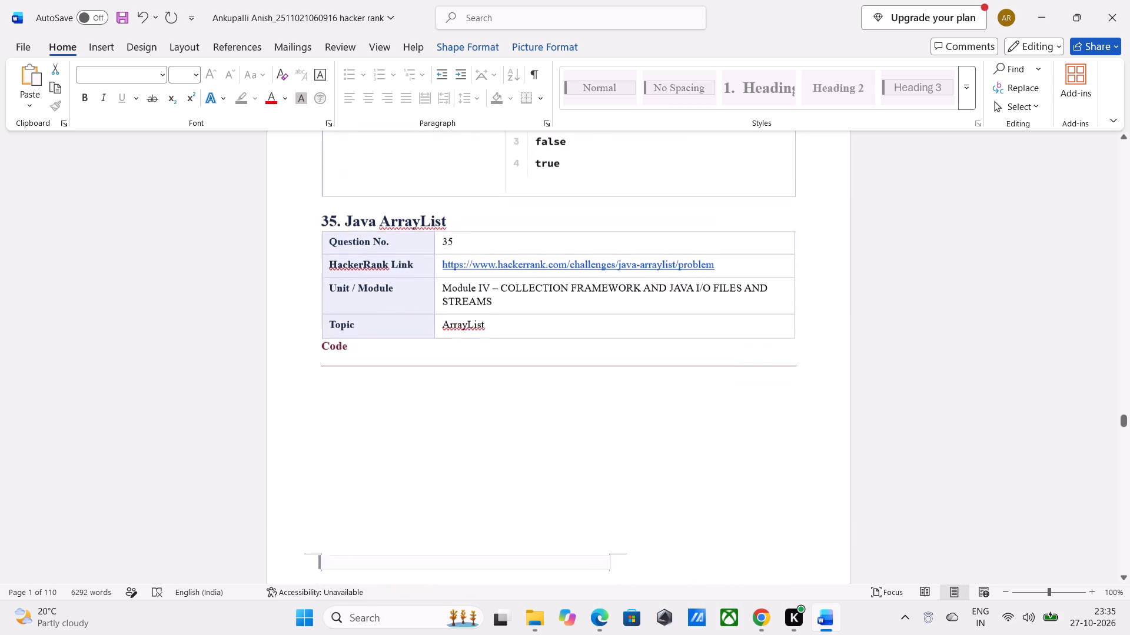
pyautogui.scroll(1, 792, 221)
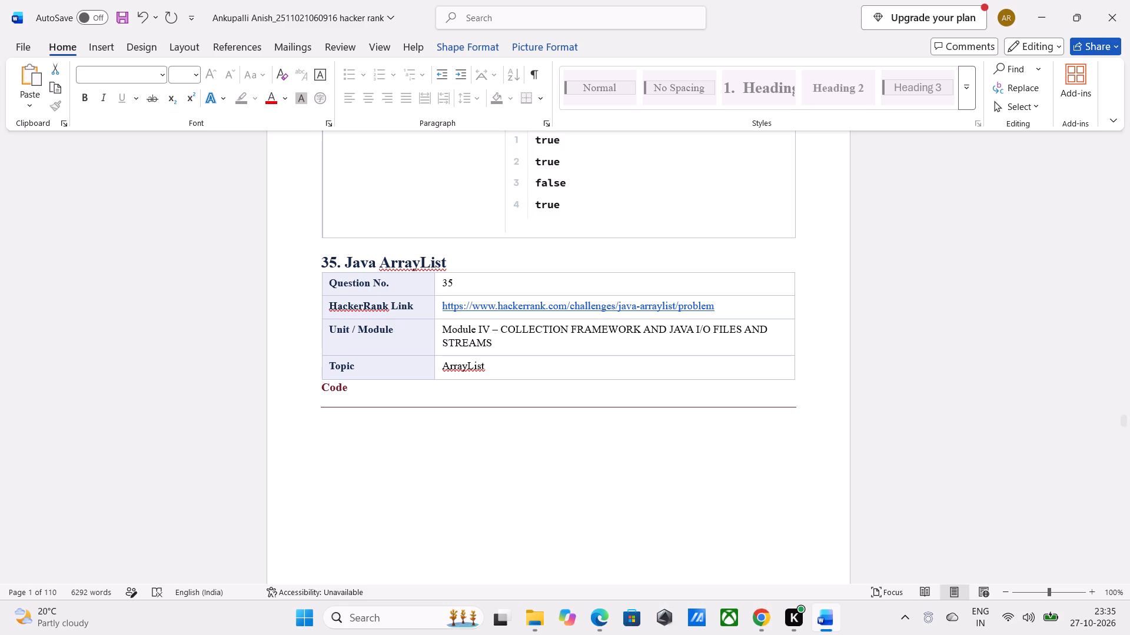
pyautogui.scroll(-6, 792, 221)
pyautogui.click(792, 221)
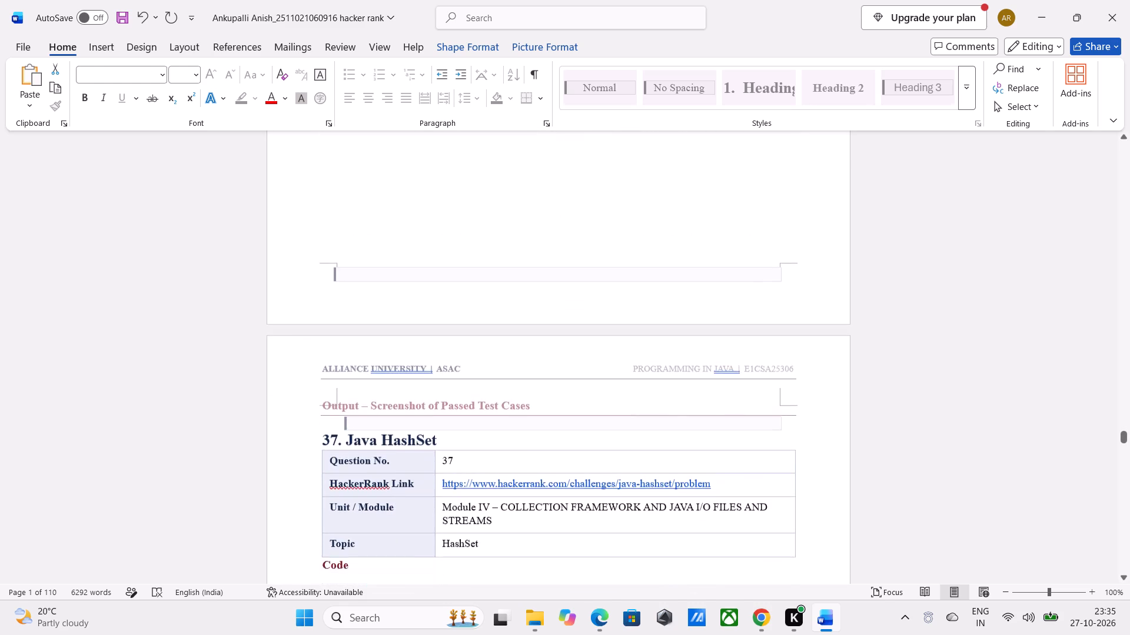
pyautogui.scroll(-16, 792, 221)
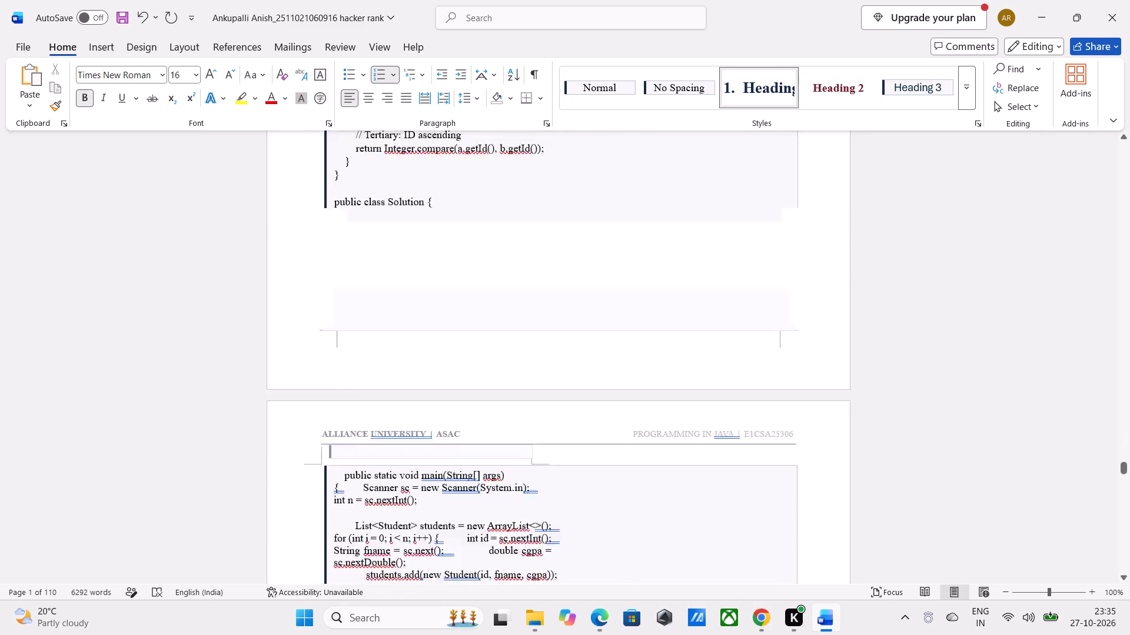
pyautogui.scroll(1, 792, 221)
pyautogui.scroll(-20, 792, 221)
pyautogui.scroll(-17, 792, 221)
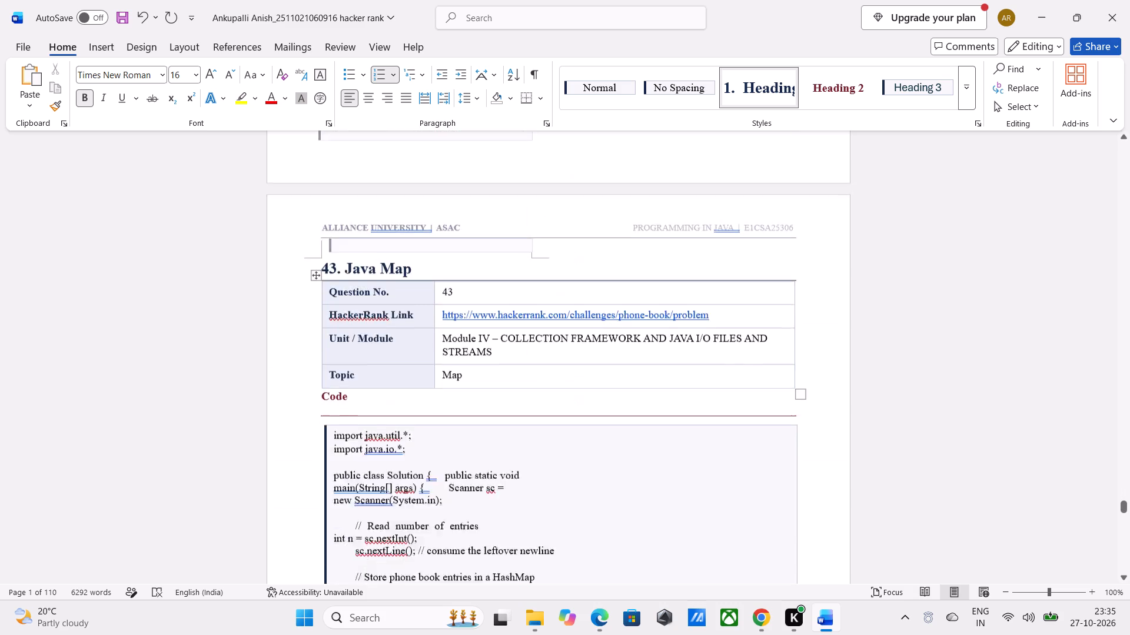
pyautogui.scroll(-17, 792, 221)
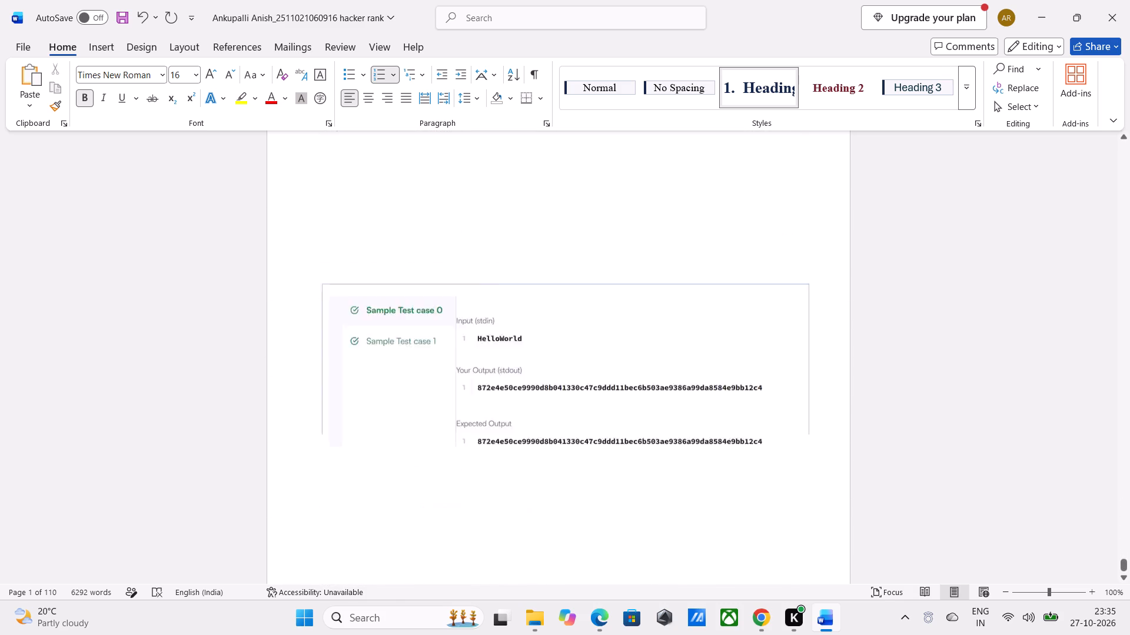
pyautogui.scroll(-4, 792, 221)
pyautogui.scroll(4, 792, 221)
pyautogui.scroll(-4, 792, 221)
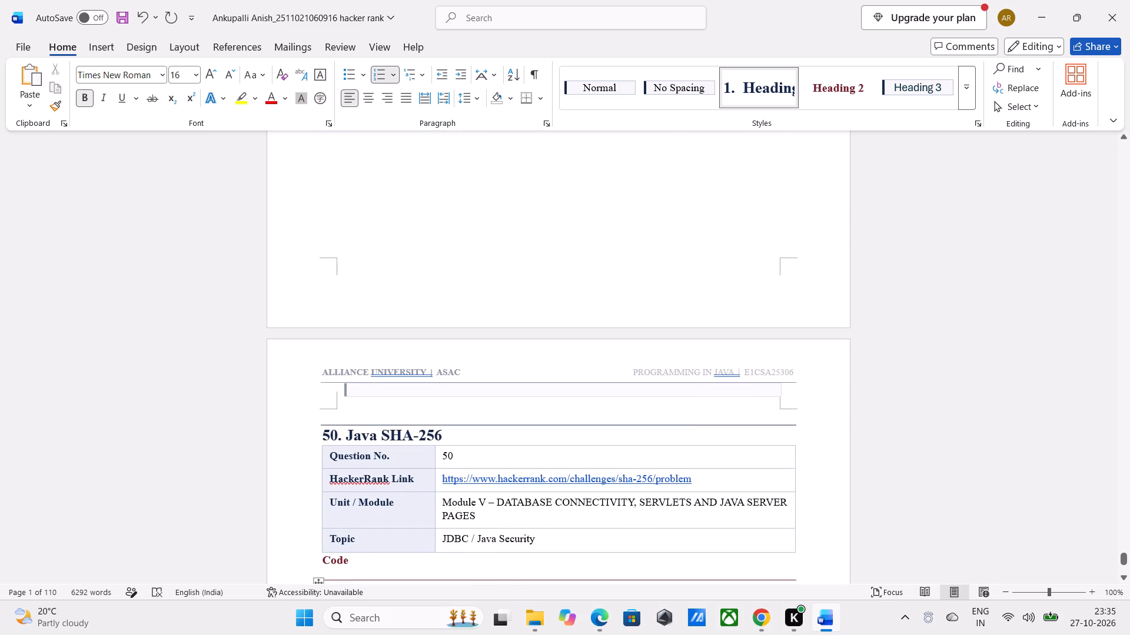
pyautogui.scroll(-3, 792, 221)
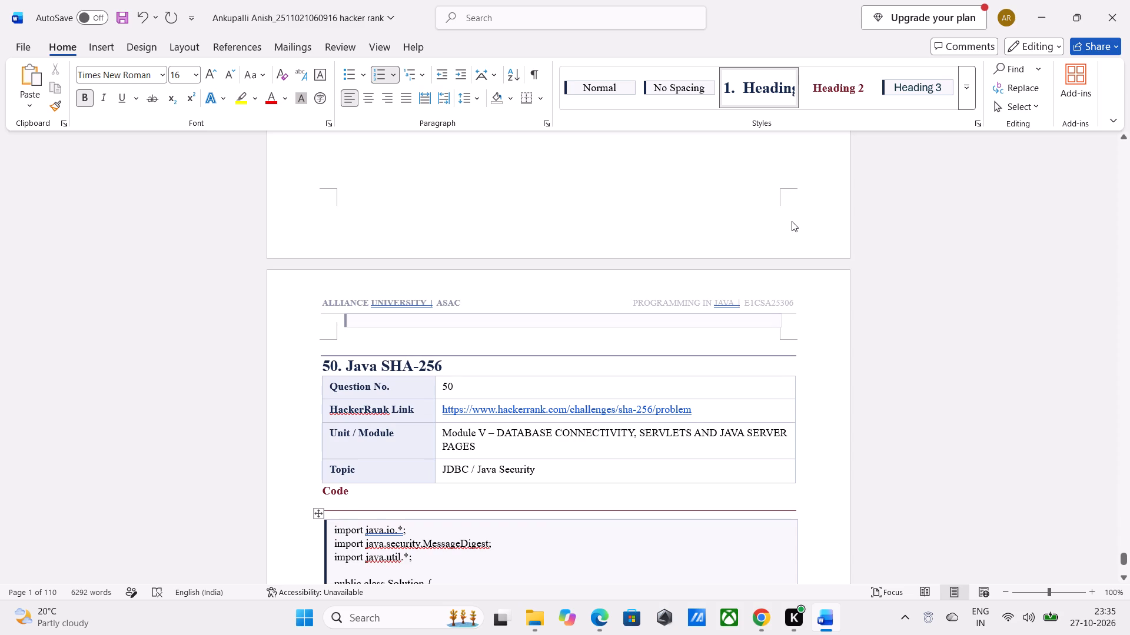
pyautogui.scroll(-2, 792, 221)
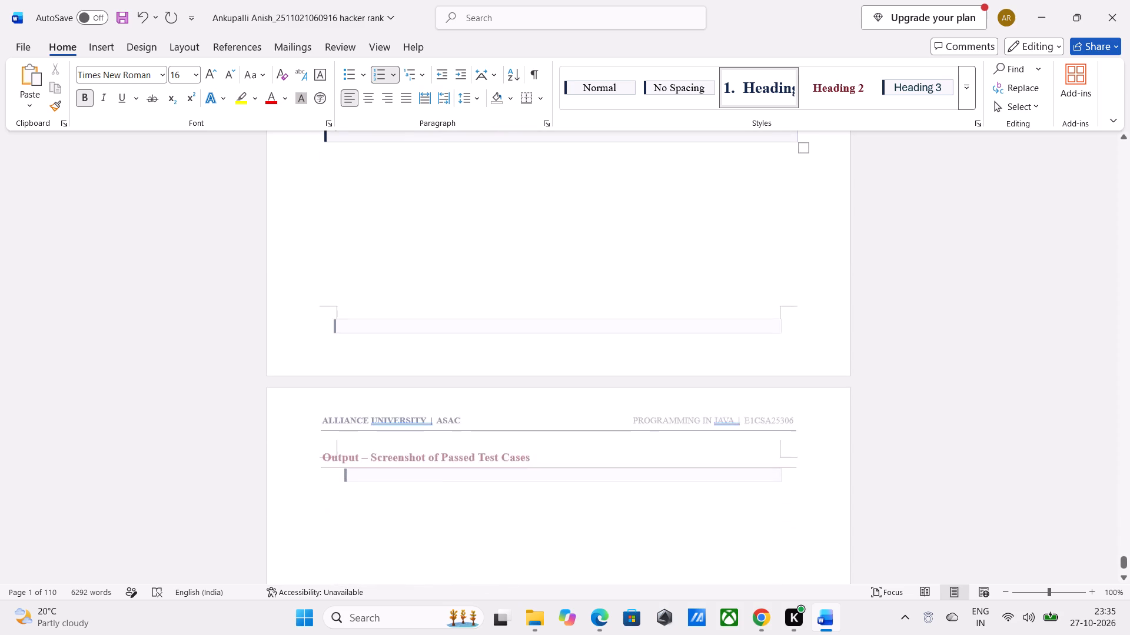
pyautogui.scroll(-6, 792, 221)
# Return to the cover page and review the student details in the Submitted By section.
pyautogui.scroll(7, 792, 221)
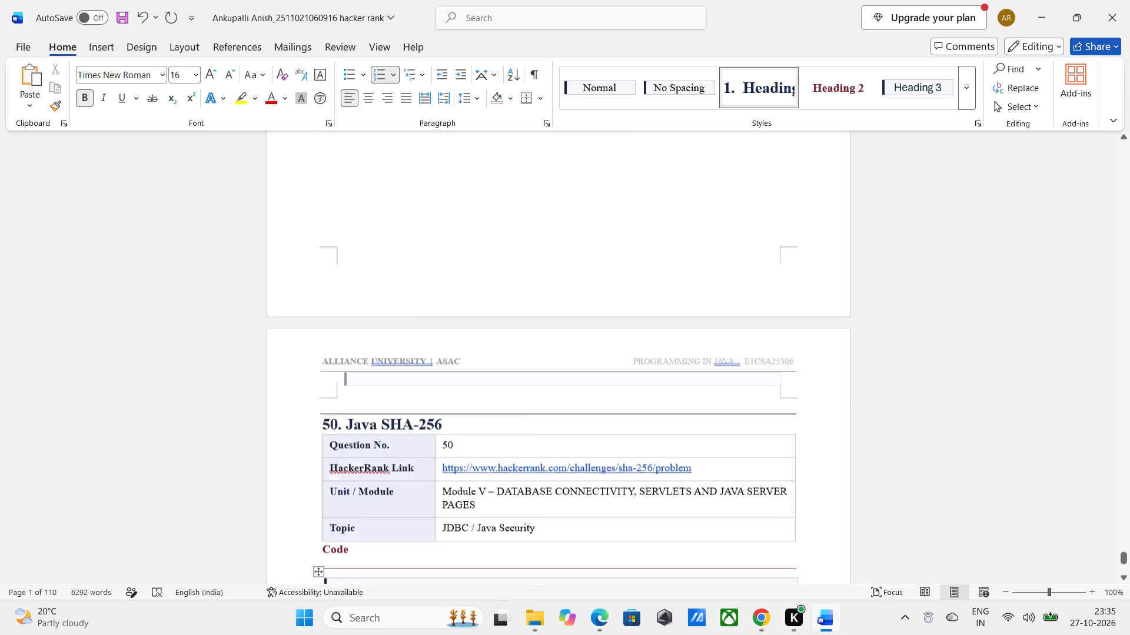
pyautogui.scroll(2, 792, 221)
pyautogui.scroll(20, 616, 98)
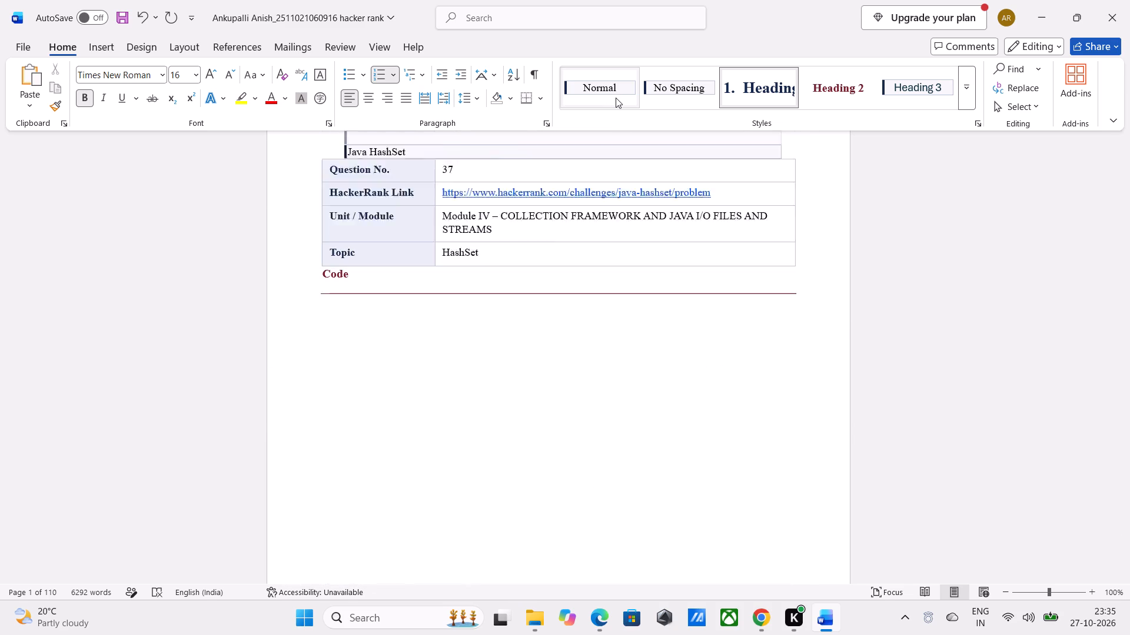
pyautogui.scroll(20, 616, 98)
pyautogui.scroll(15, 616, 98)
pyautogui.scroll(20, 694, 330)
pyautogui.scroll(20, 694, 330)
pyautogui.scroll(20, 694, 330)
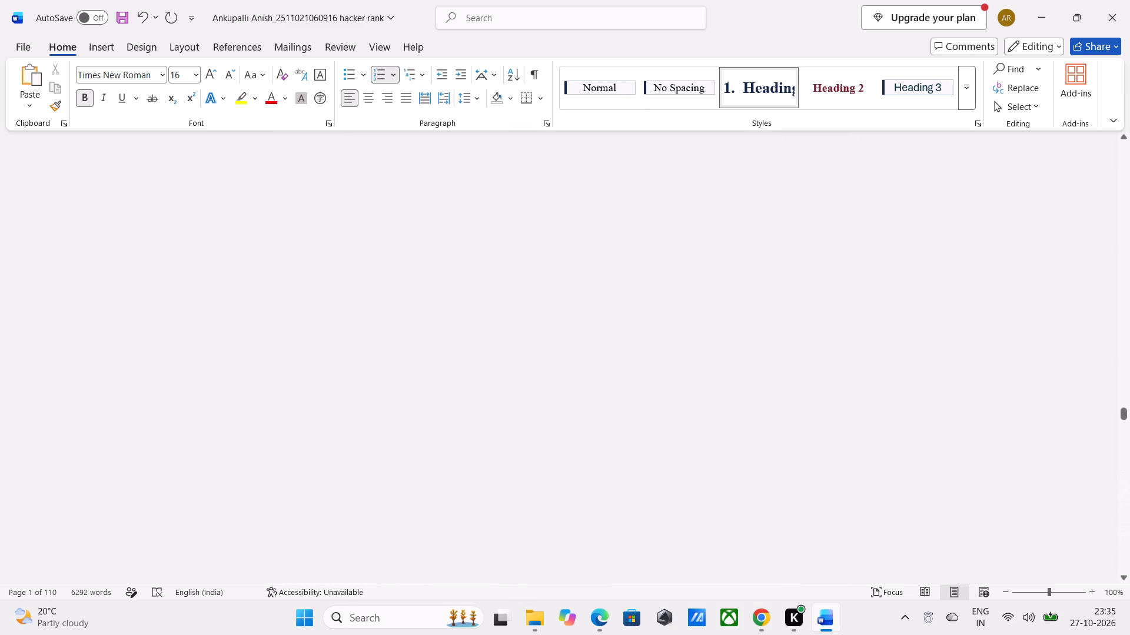
pyautogui.scroll(20, 694, 330)
pyautogui.scroll(20, 694, 330)
pyautogui.scroll(20, 694, 330)
pyautogui.scroll(15, 694, 330)
pyautogui.scroll(20, 694, 330)
pyautogui.scroll(20, 694, 330)
pyautogui.scroll(20, 694, 330)
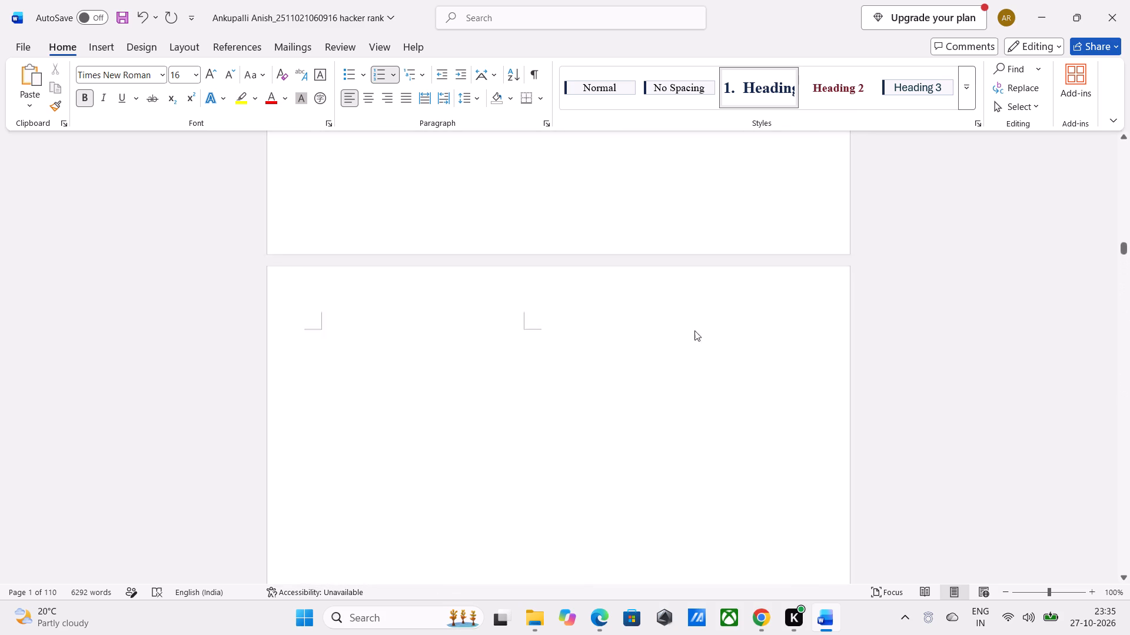
pyautogui.scroll(20, 694, 330)
pyautogui.scroll(20, 694, 330)
pyautogui.scroll(20, 694, 330)
pyautogui.scroll(5, 694, 330)
pyautogui.scroll(-3, 754, 276)
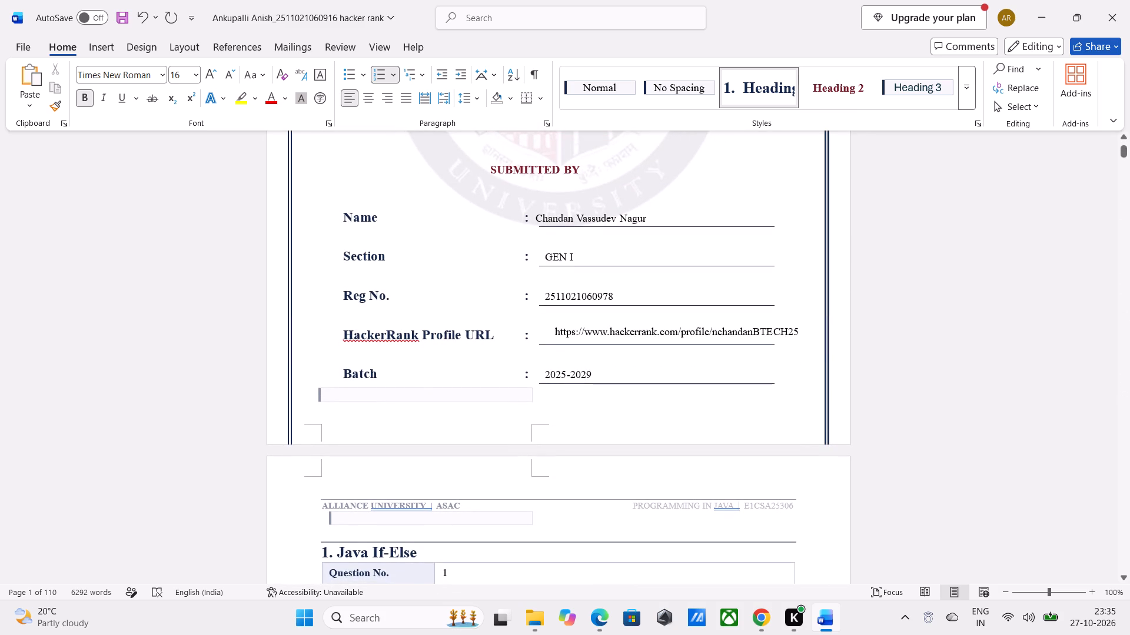
# Start saving the document as a Word Document in the Downloads folder, entering the file name Chandan hackerrank.
pyautogui.click(23, 41)
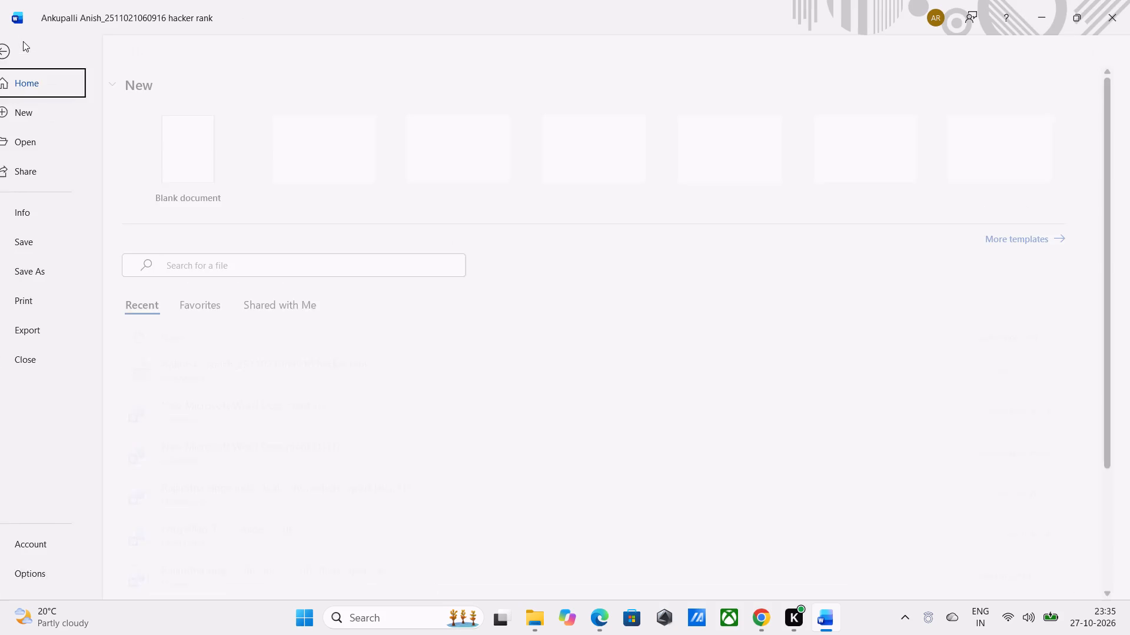
pyautogui.moveTo(400, 44); pyautogui.dragTo(311, 31)
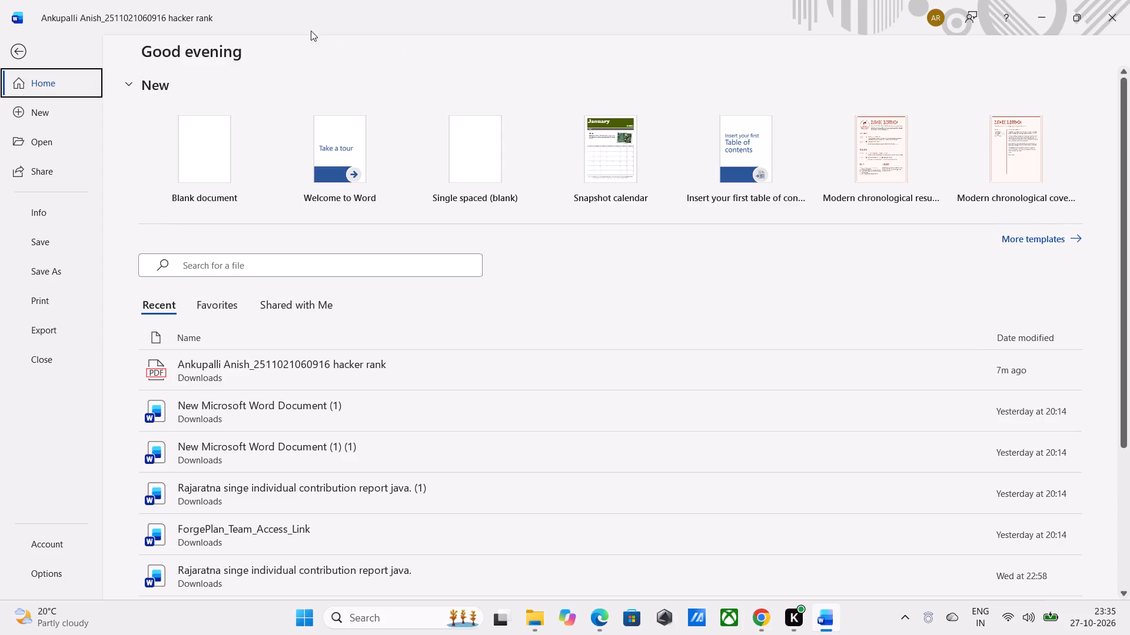
pyautogui.moveTo(311, 31); pyautogui.dragTo(296, 28)
pyautogui.click(80, 269)
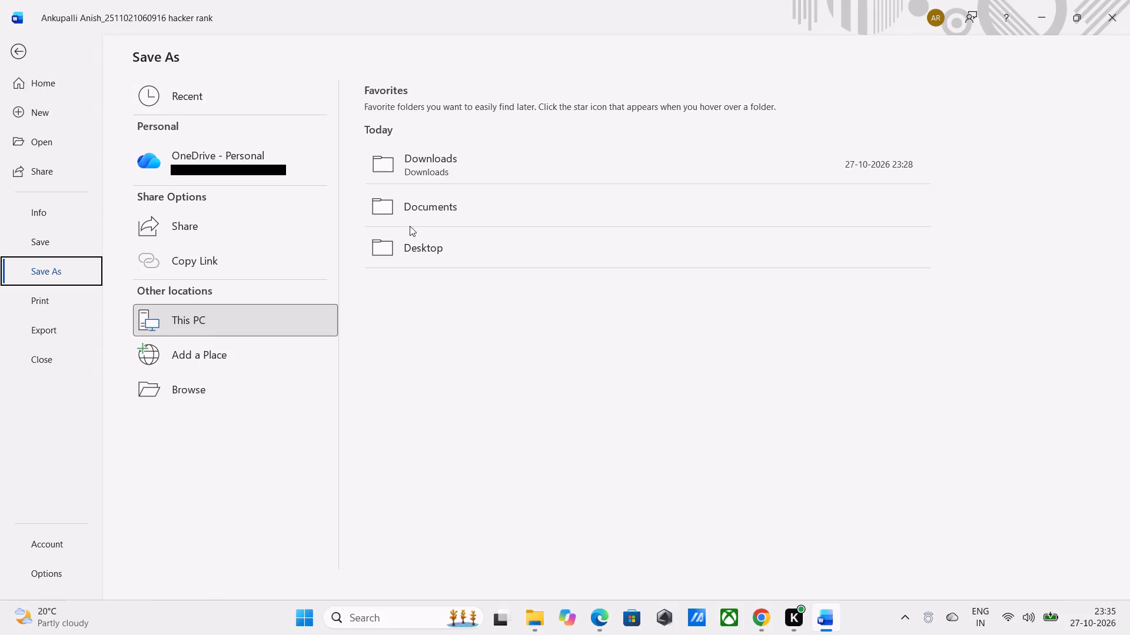
pyautogui.click(284, 321)
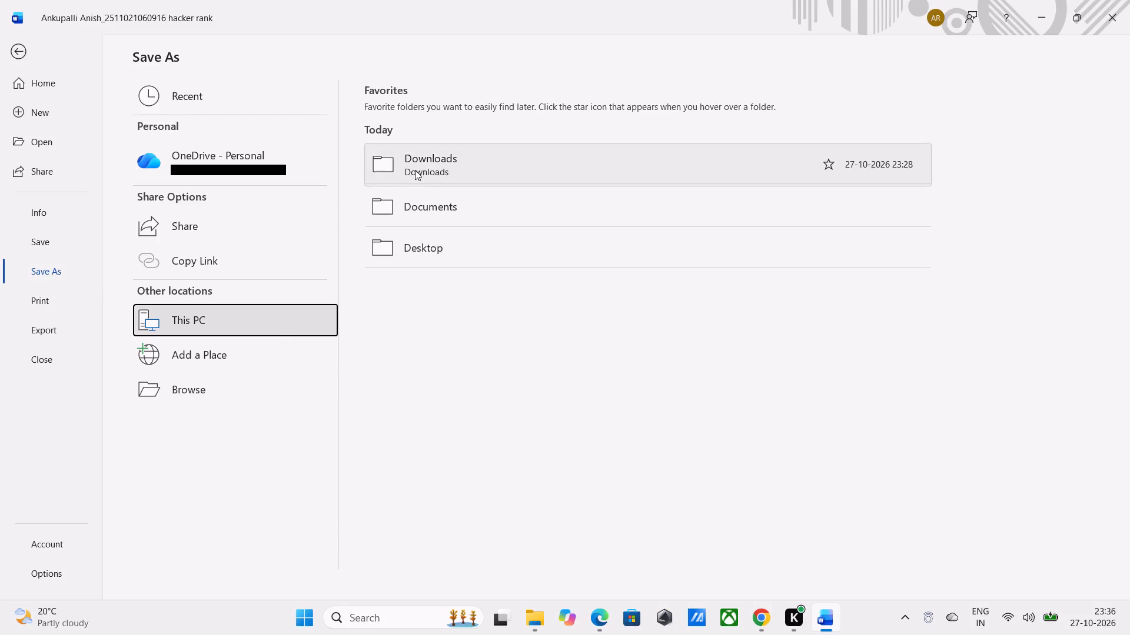
pyautogui.click(416, 169)
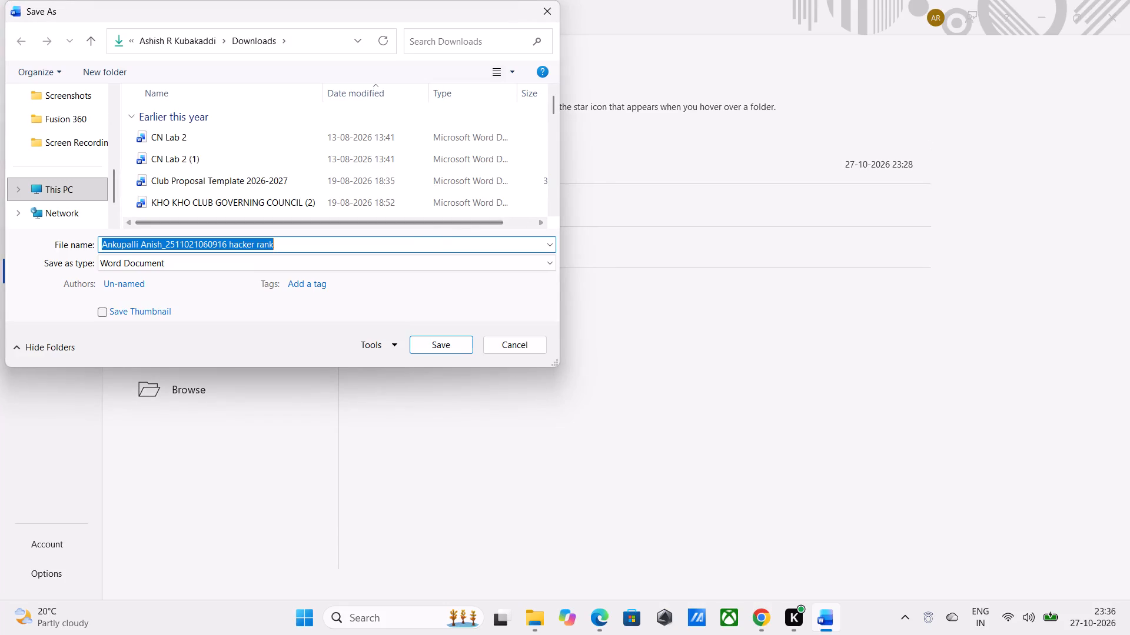
pyautogui.press('BackSpace')
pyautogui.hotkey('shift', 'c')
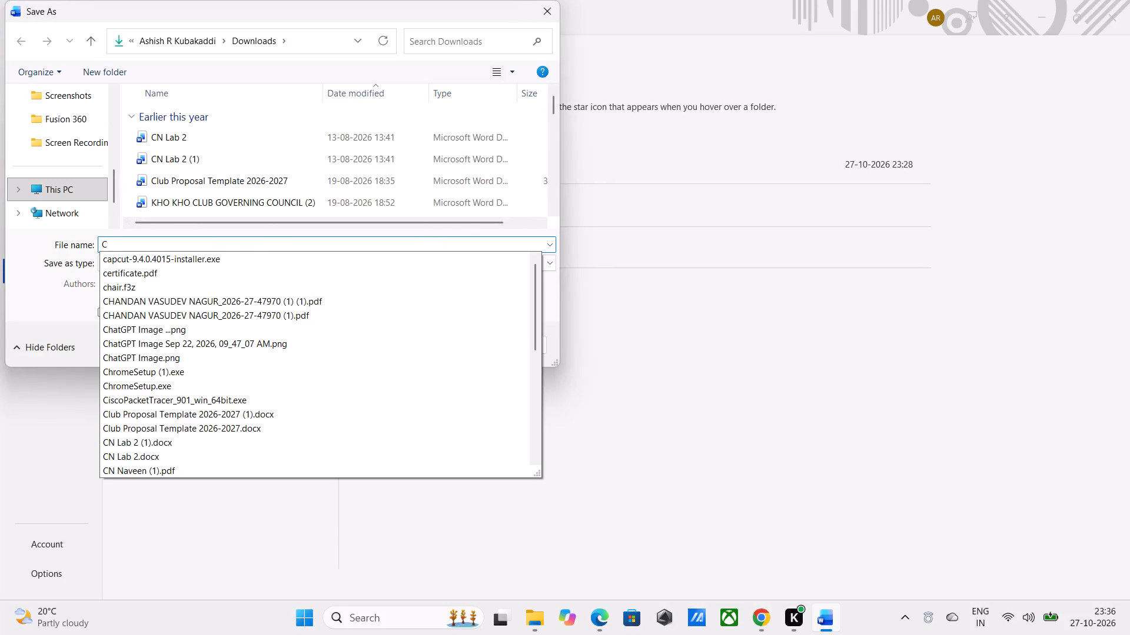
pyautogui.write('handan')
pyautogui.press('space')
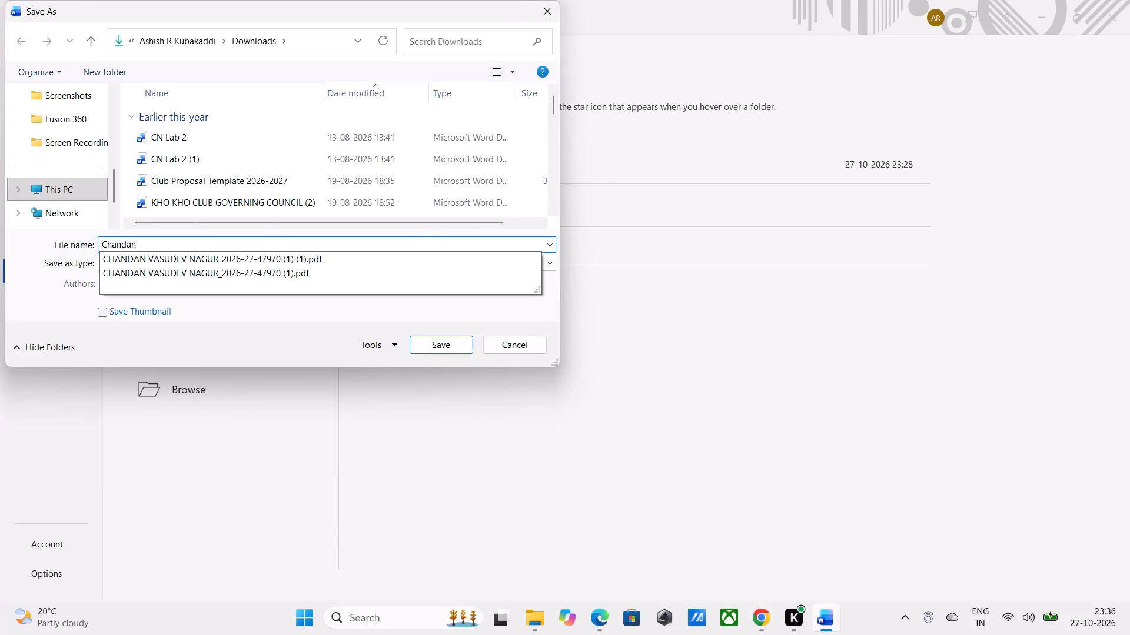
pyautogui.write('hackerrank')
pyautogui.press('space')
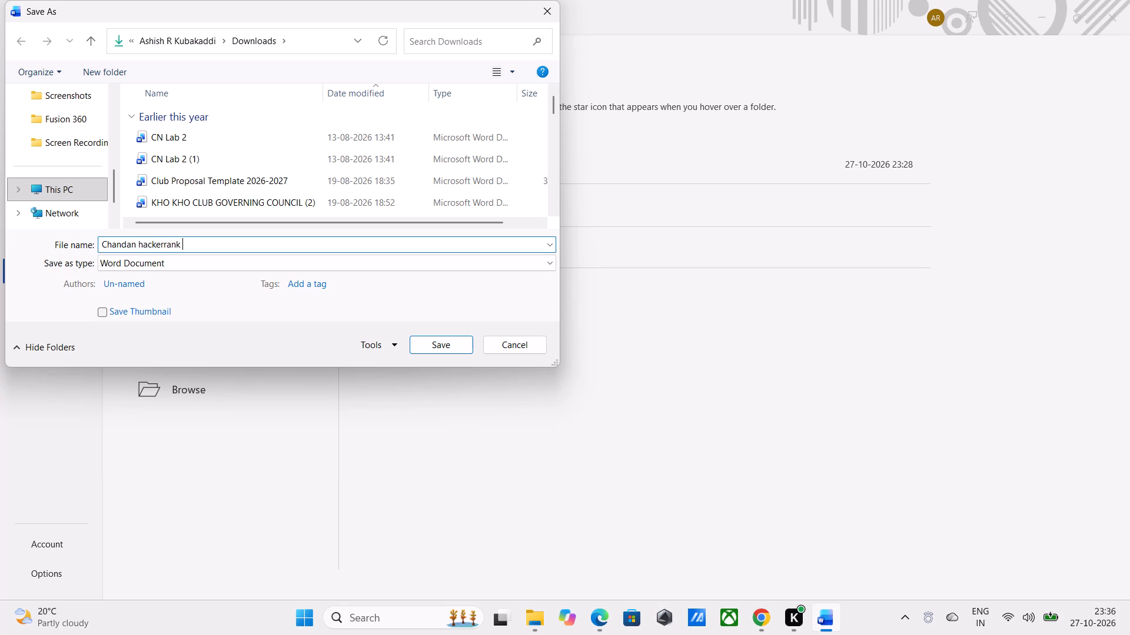
# Capitalize the first letter of the second word so the file name reads Chandan Hackerrank.
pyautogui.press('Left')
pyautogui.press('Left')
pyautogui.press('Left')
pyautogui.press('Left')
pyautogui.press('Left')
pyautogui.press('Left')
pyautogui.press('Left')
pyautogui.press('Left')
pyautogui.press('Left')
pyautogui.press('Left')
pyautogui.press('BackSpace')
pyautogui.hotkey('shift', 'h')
# Save the document to the Downloads folder as a Word Document under the entered file name, Chandan hackerrank.
pyautogui.click(456, 346)
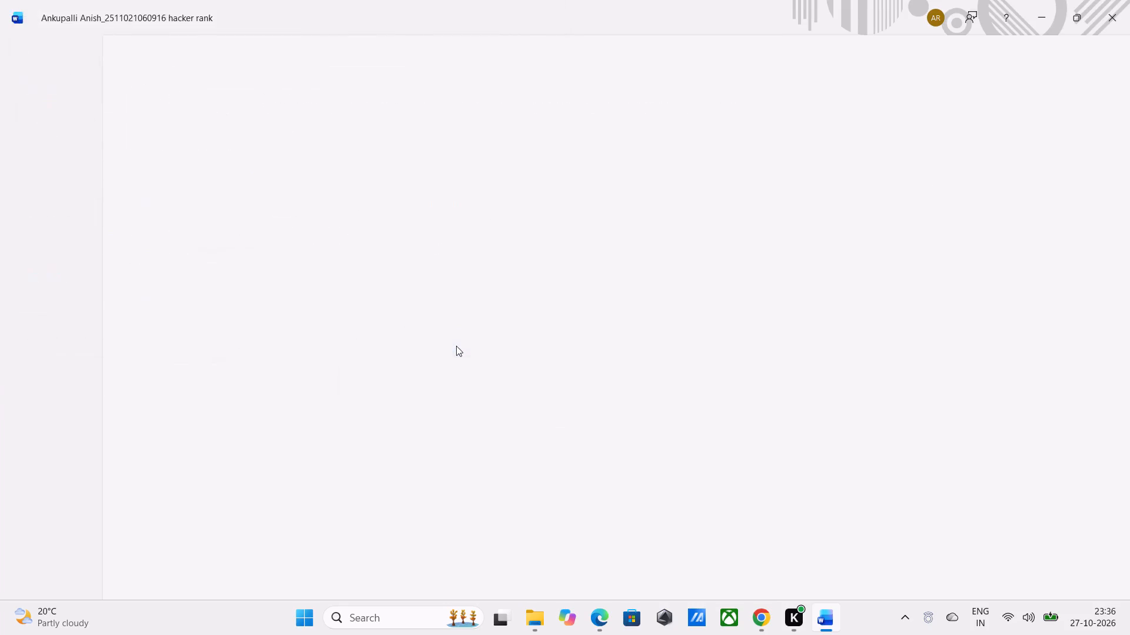
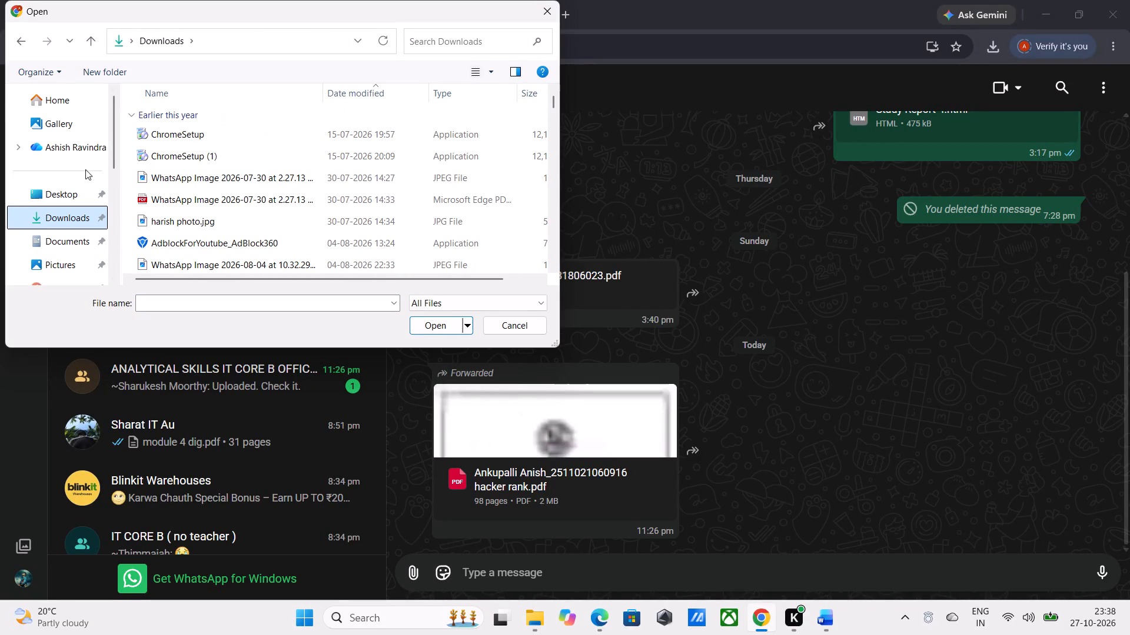
# Look through the Desktop and Documents folders for the saved Chandan Hackerrank file to attach to the WhatsApp chat.
pyautogui.click(72, 189)
pyautogui.click(62, 249)
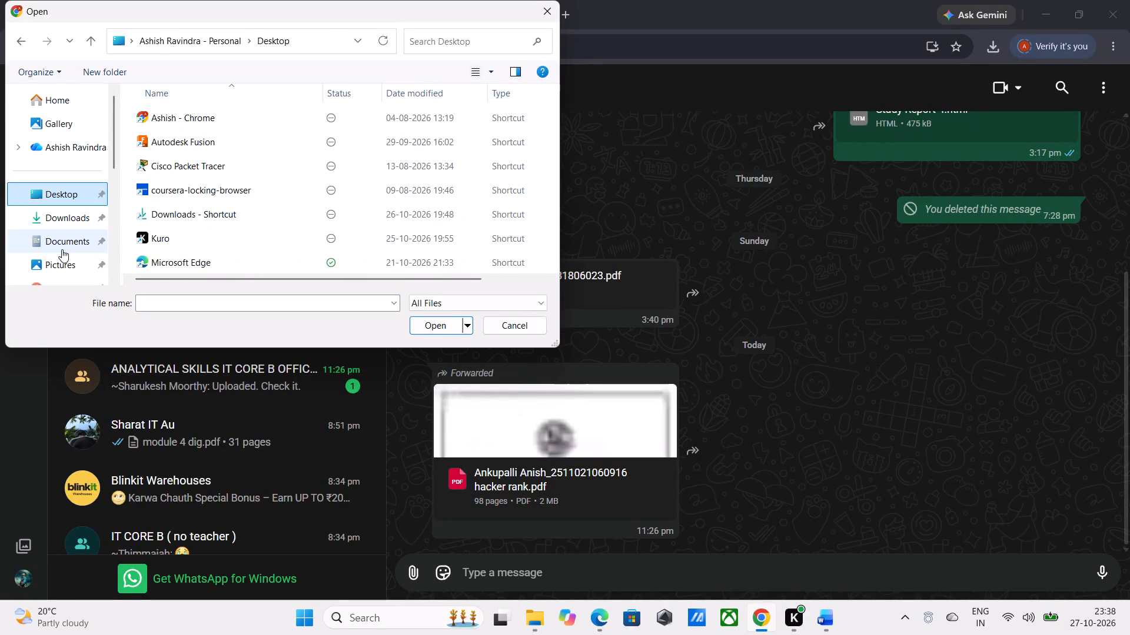
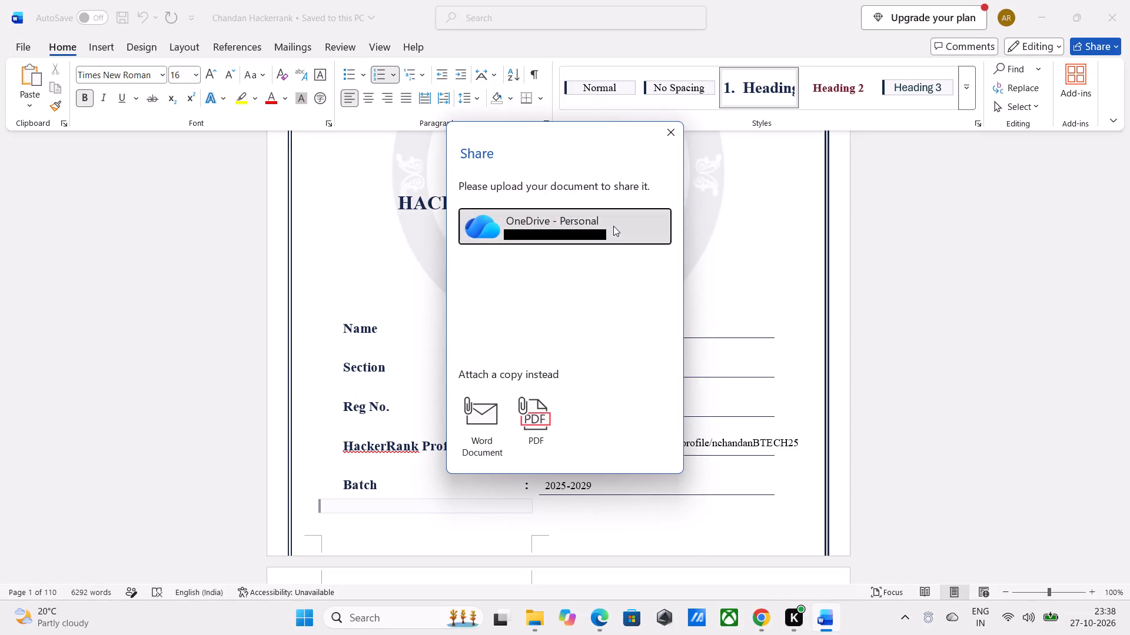
# Upload the document to the personal OneDrive account so that it can be shared.
pyautogui.doubleClick(578, 223)
pyautogui.click(530, 425)
pyautogui.click(530, 425)
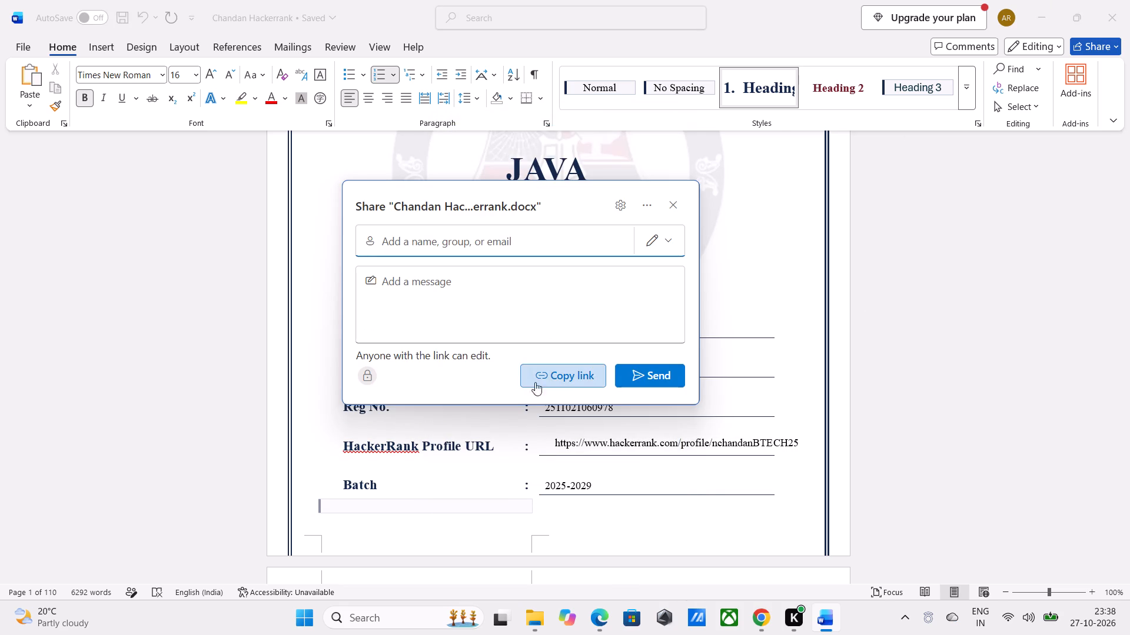
# Copy the sharing link that lets anyone with the link edit the Chandan Hackerrank document.
pyautogui.click(577, 383)
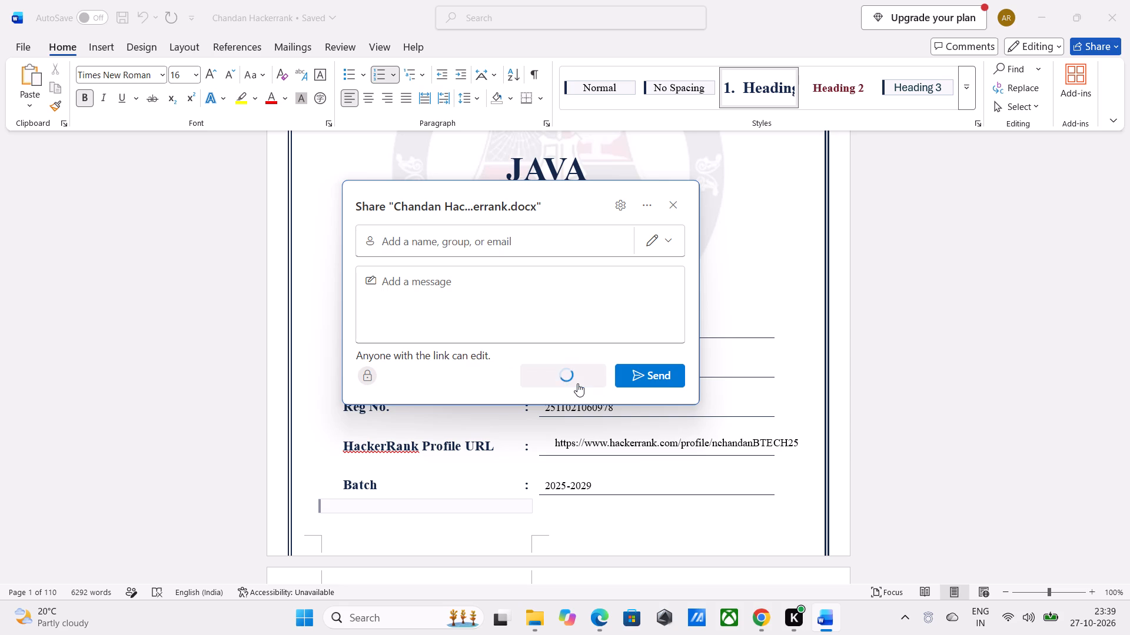
# Examine the sharing options and link settings for the Chandan Hackerrank document, leaving its access settings as they are.
pyautogui.click(674, 202)
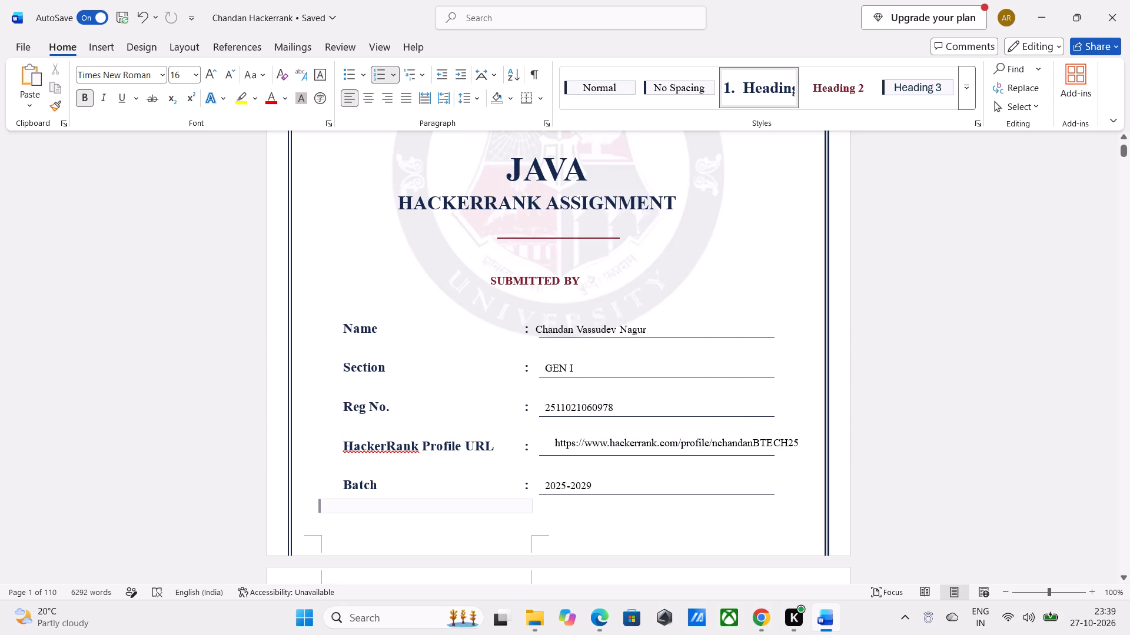
pyautogui.click(1089, 41)
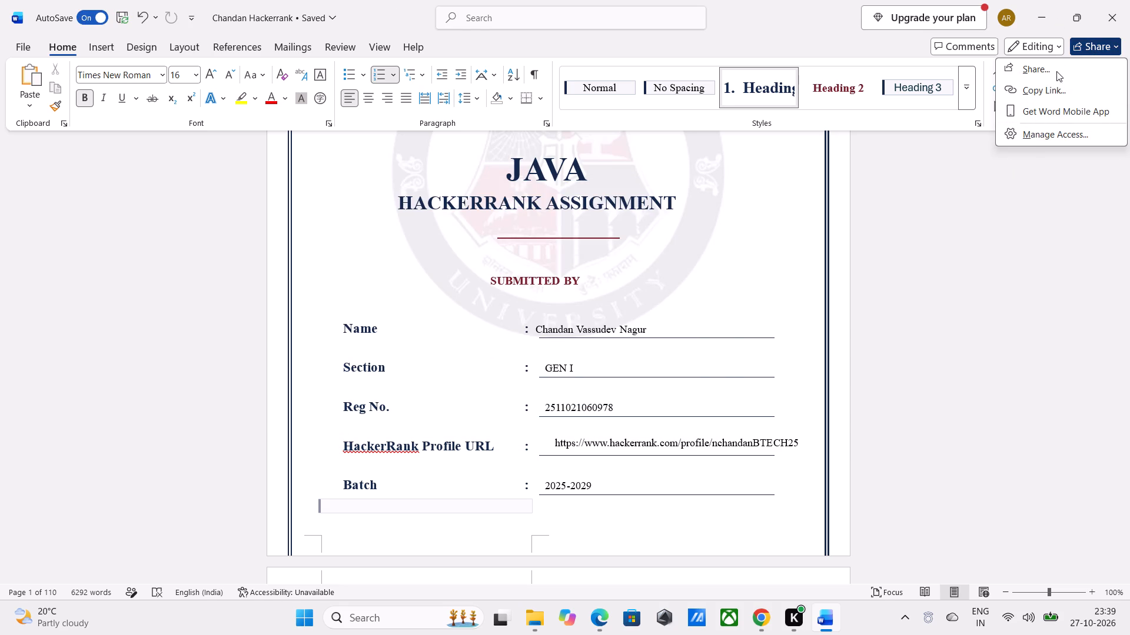
pyautogui.click(1056, 71)
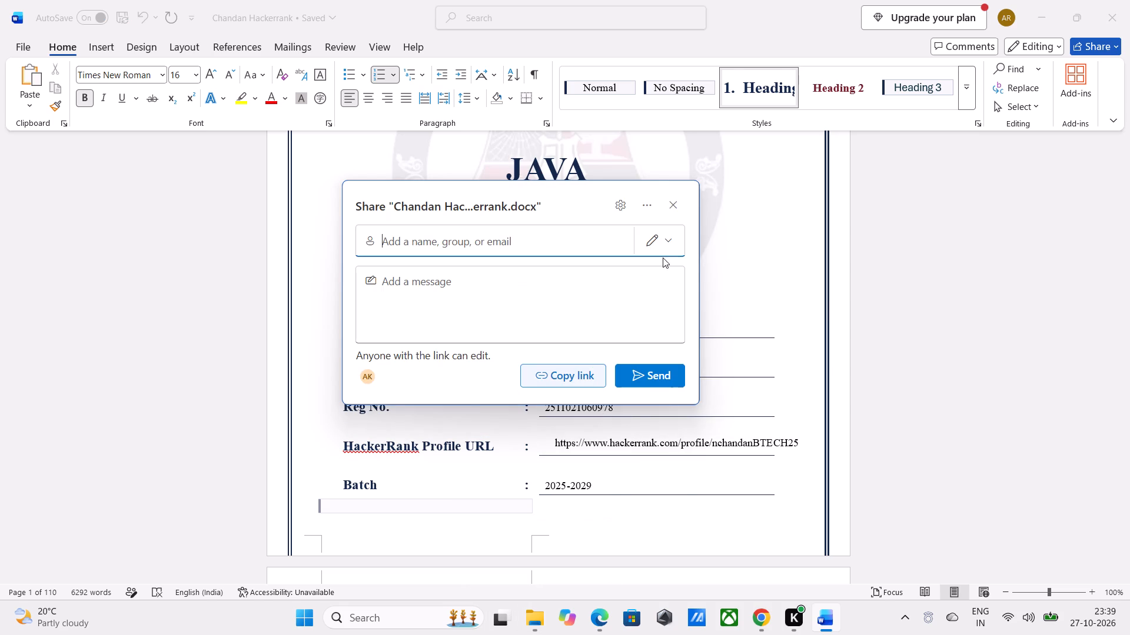
pyautogui.click(653, 200)
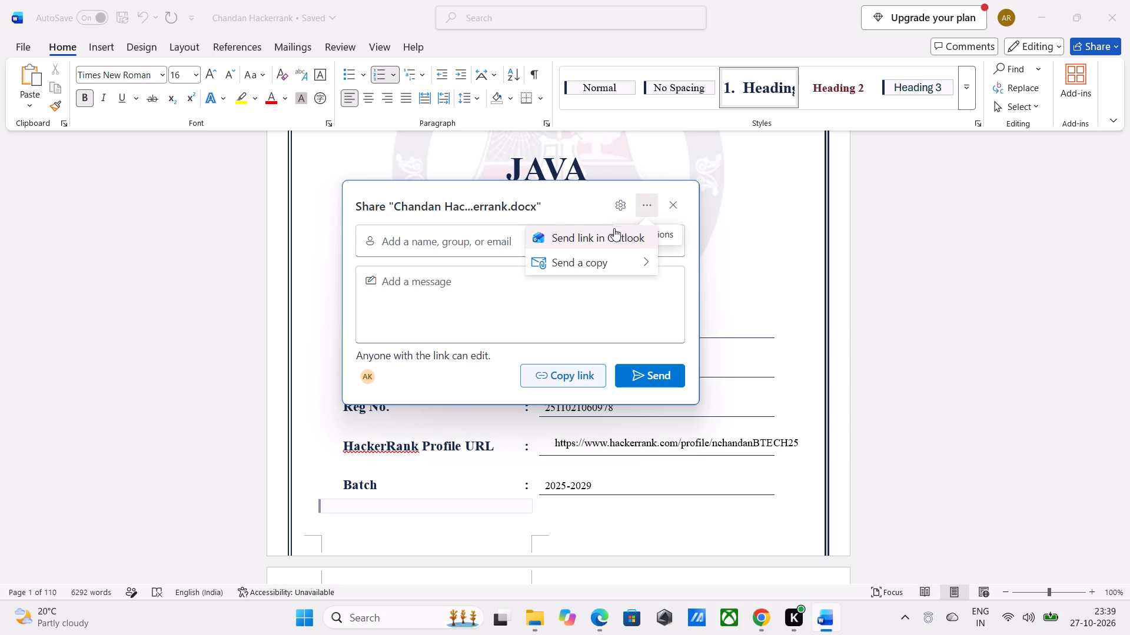
pyautogui.click(621, 207)
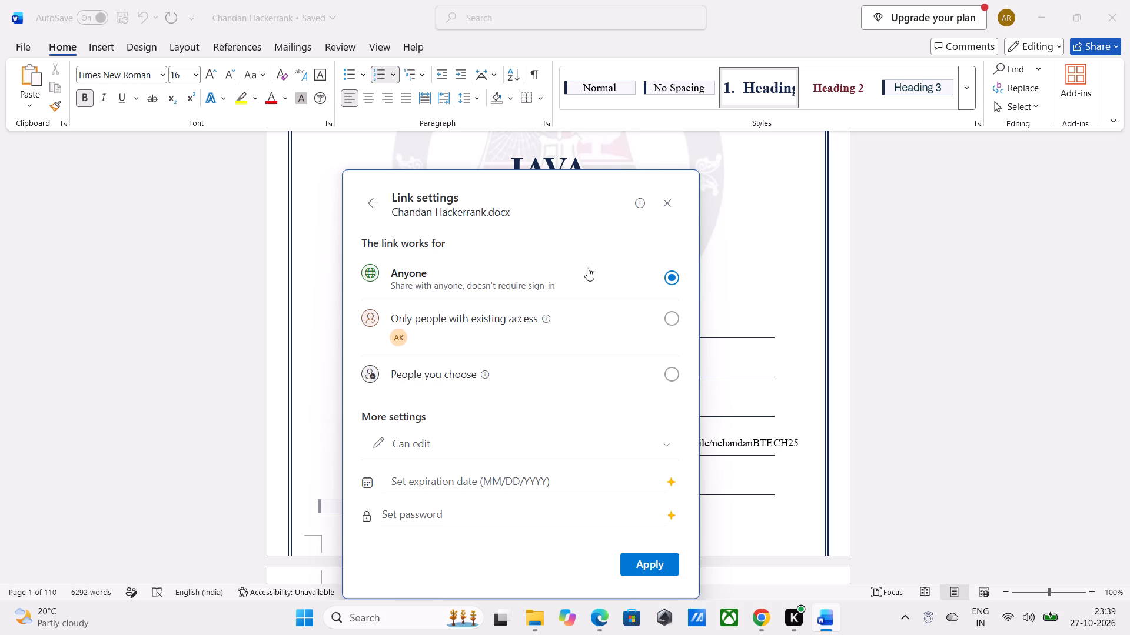
pyautogui.scroll(-1, 511, 366)
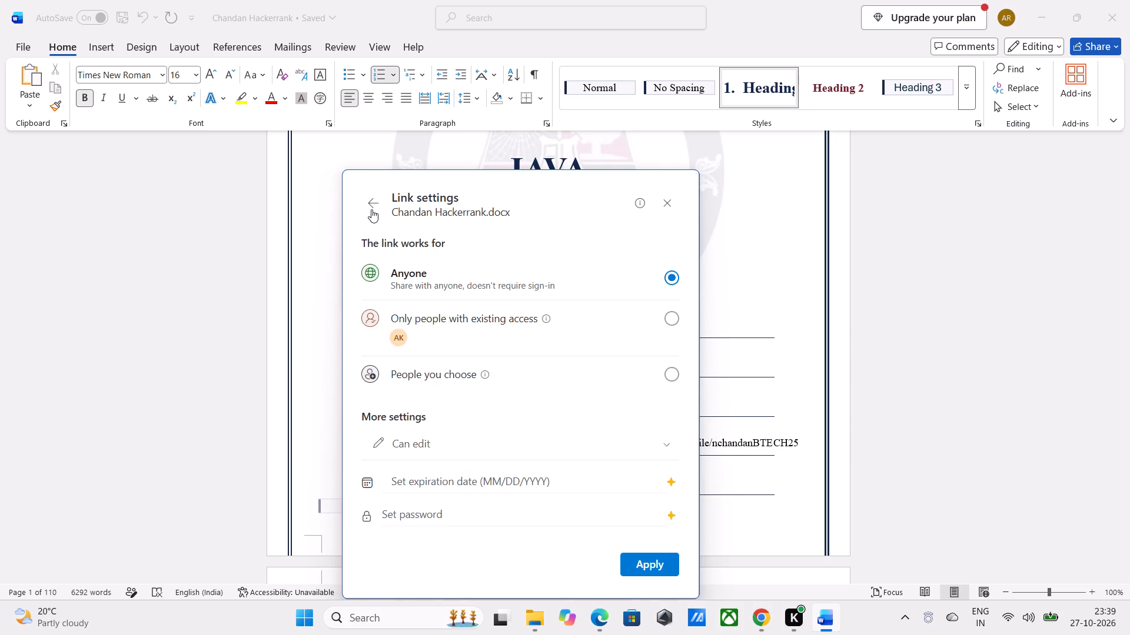
pyautogui.click(371, 209)
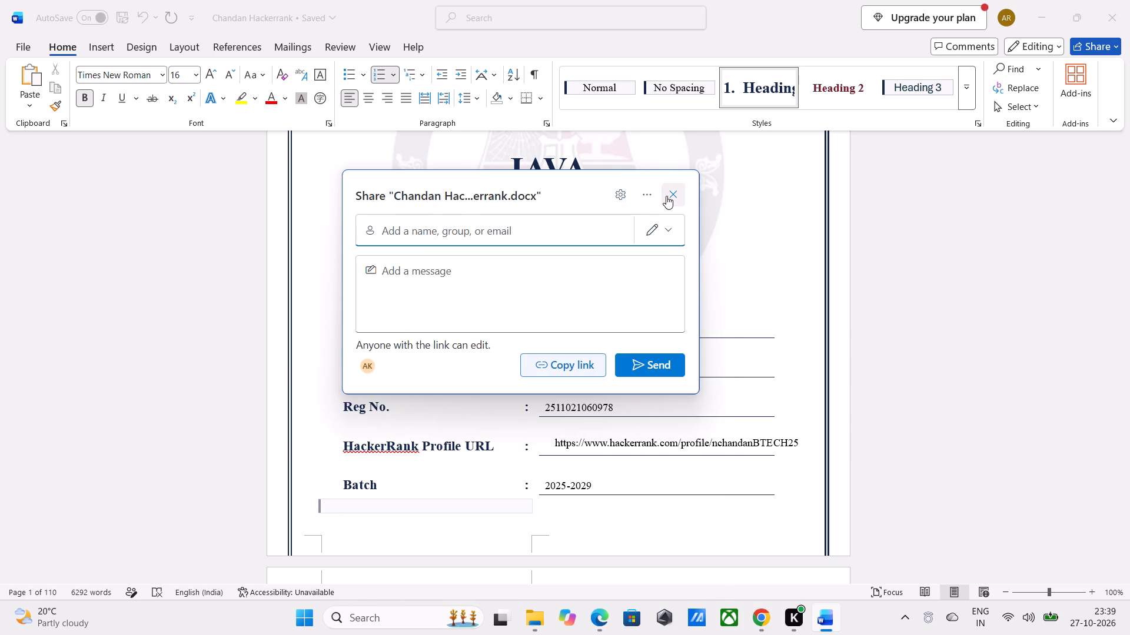
pyautogui.click(666, 196)
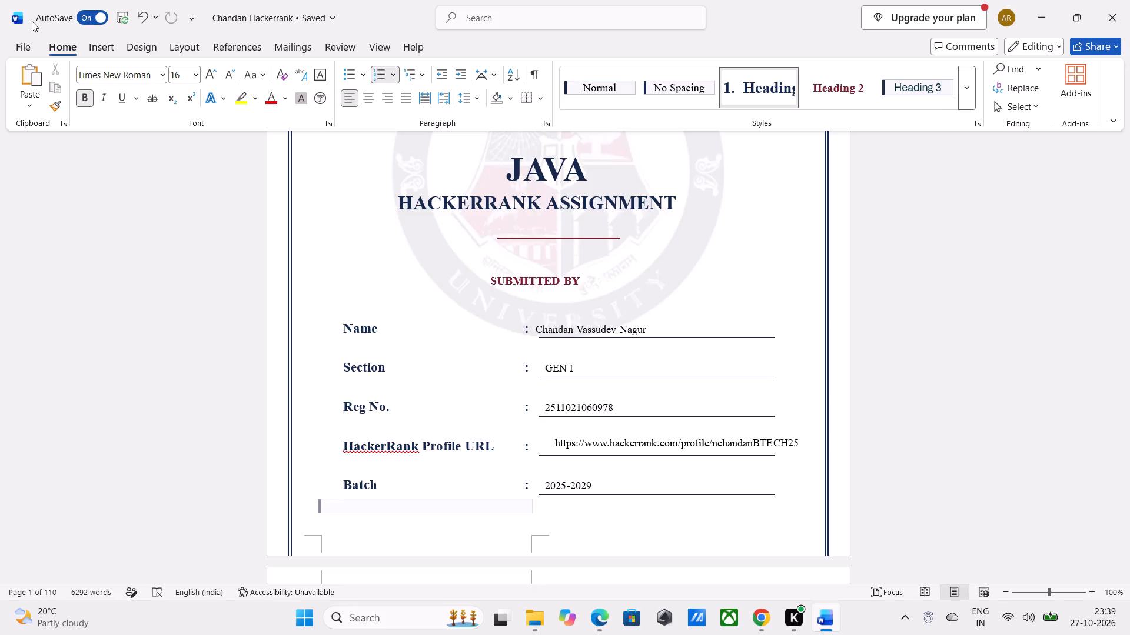
# Save a copy of the document to the OneDrive - Personal folder as a Word Document named Chandan Hackerrank.
pyautogui.click(24, 53)
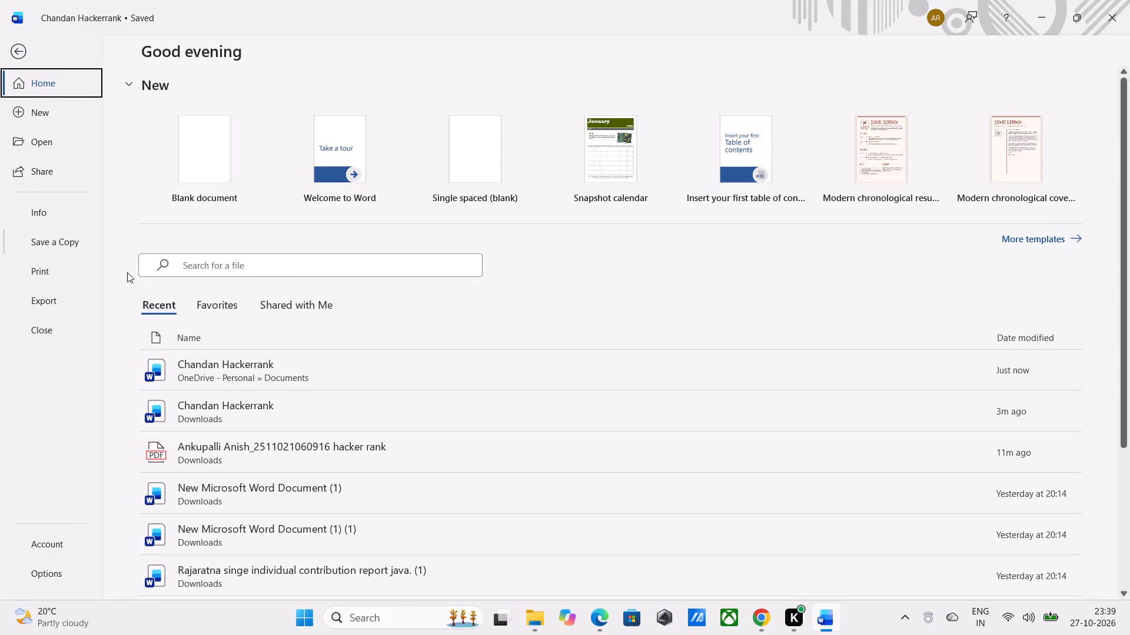
pyautogui.click(63, 237)
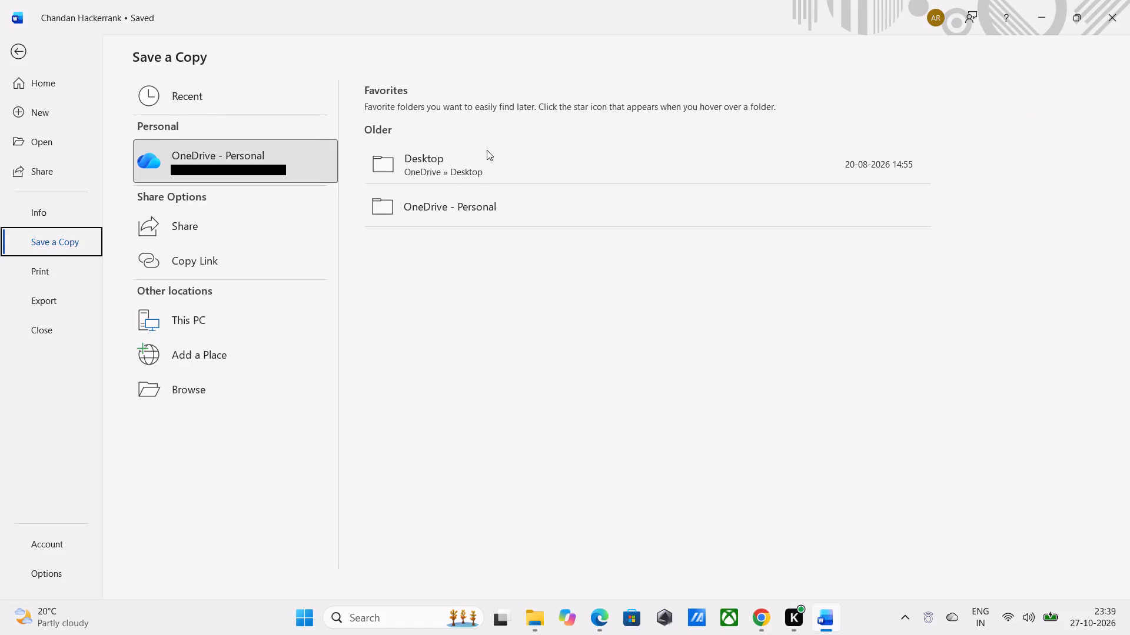
pyautogui.click(472, 195)
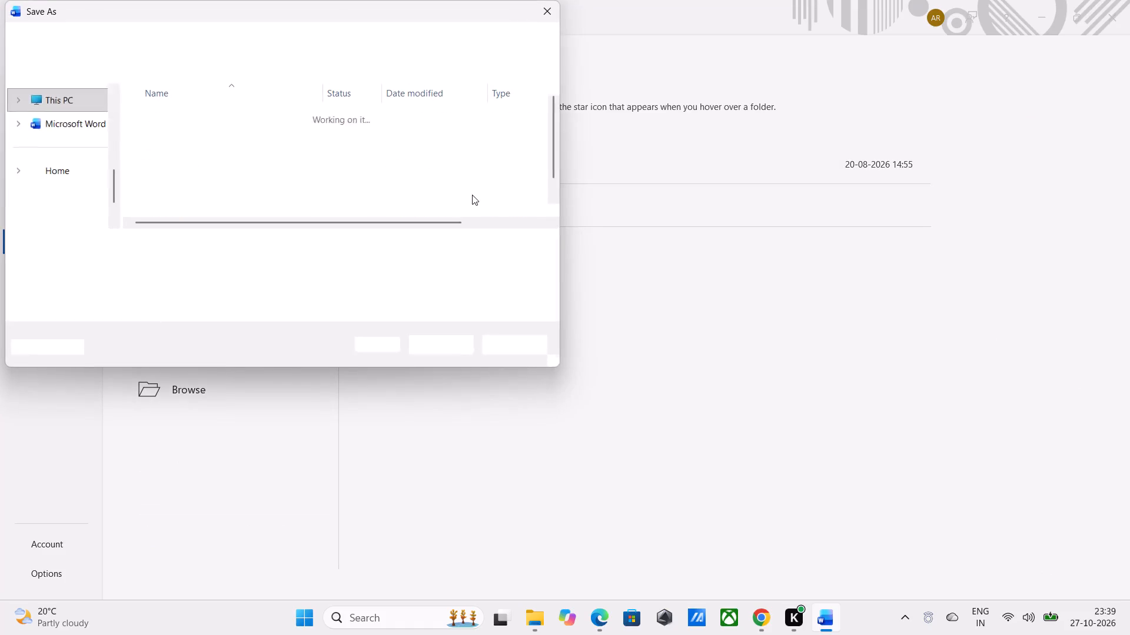
pyautogui.click(314, 246)
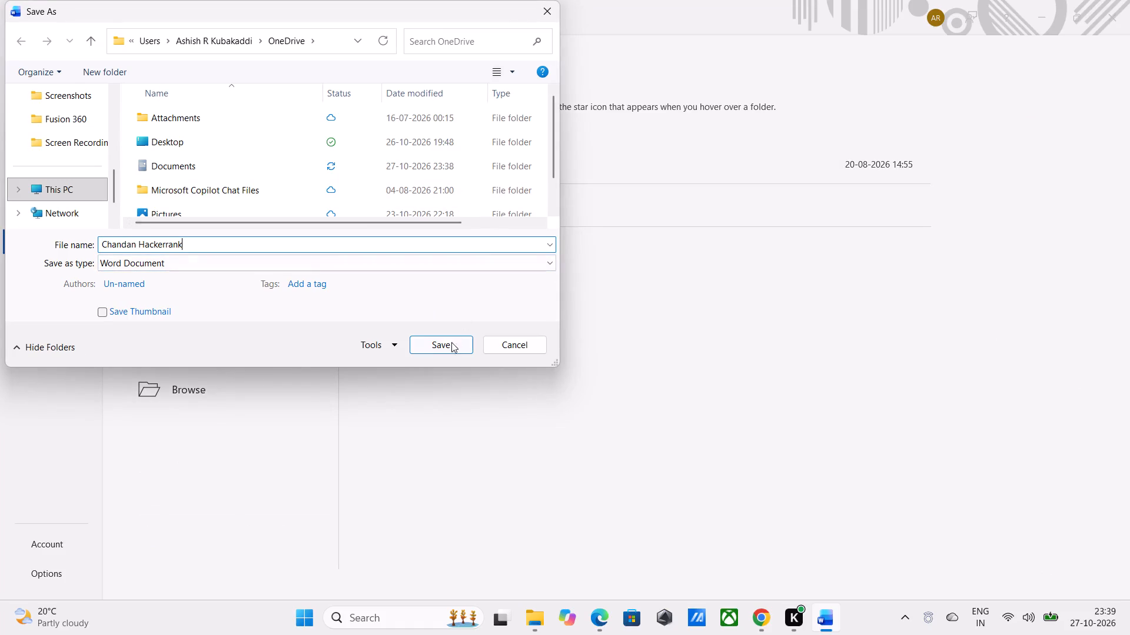
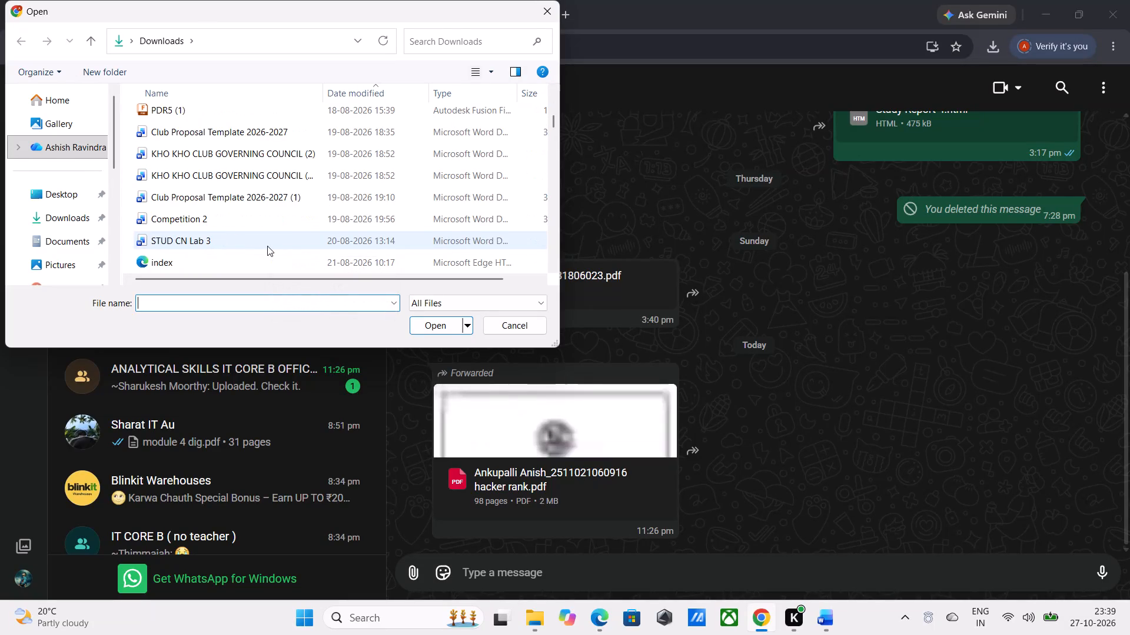
# Try to attach the Chandan Hackerrank Word document from the personal OneDrive folder to the open WhatsApp chat.
pyautogui.scroll(-3, 267, 246)
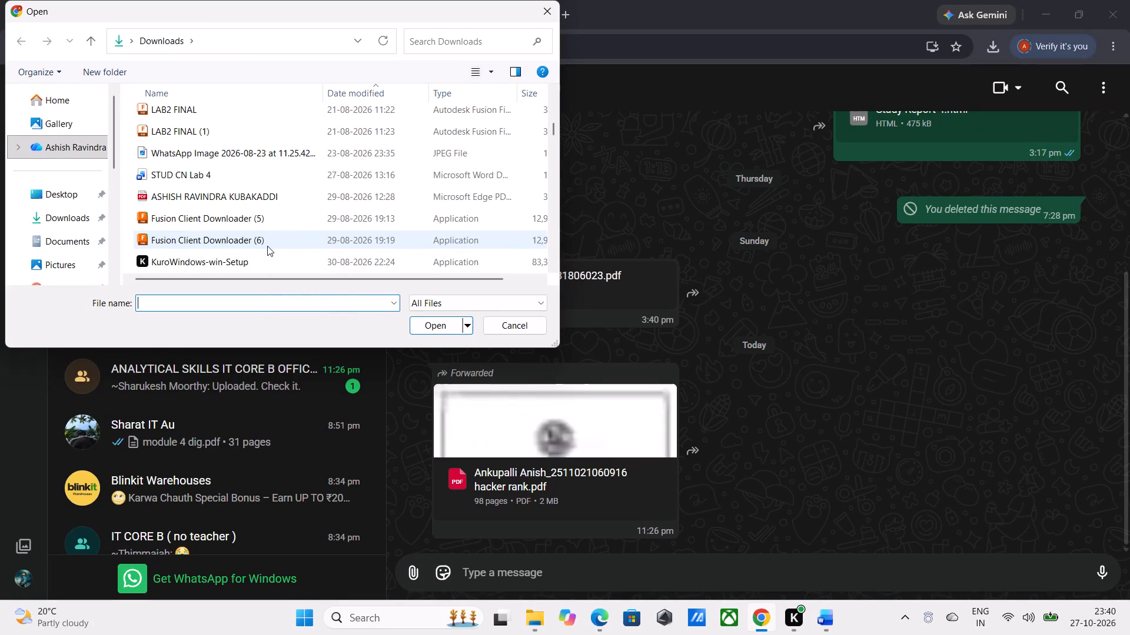
pyautogui.scroll(-1, 267, 246)
pyautogui.click(79, 222)
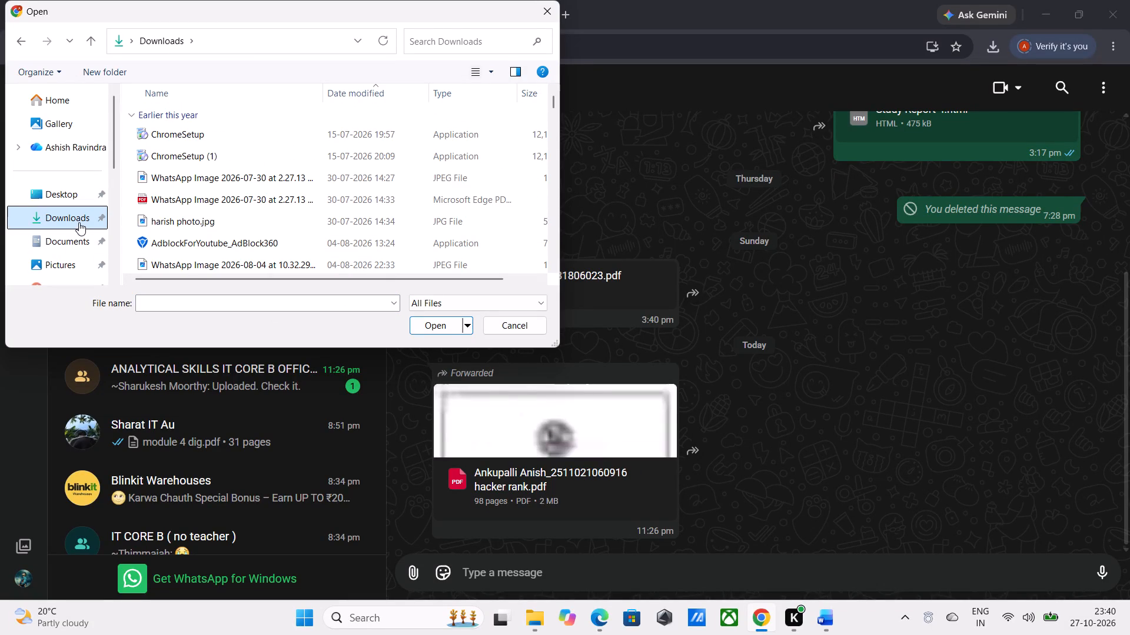
pyautogui.scroll(-1, 241, 172)
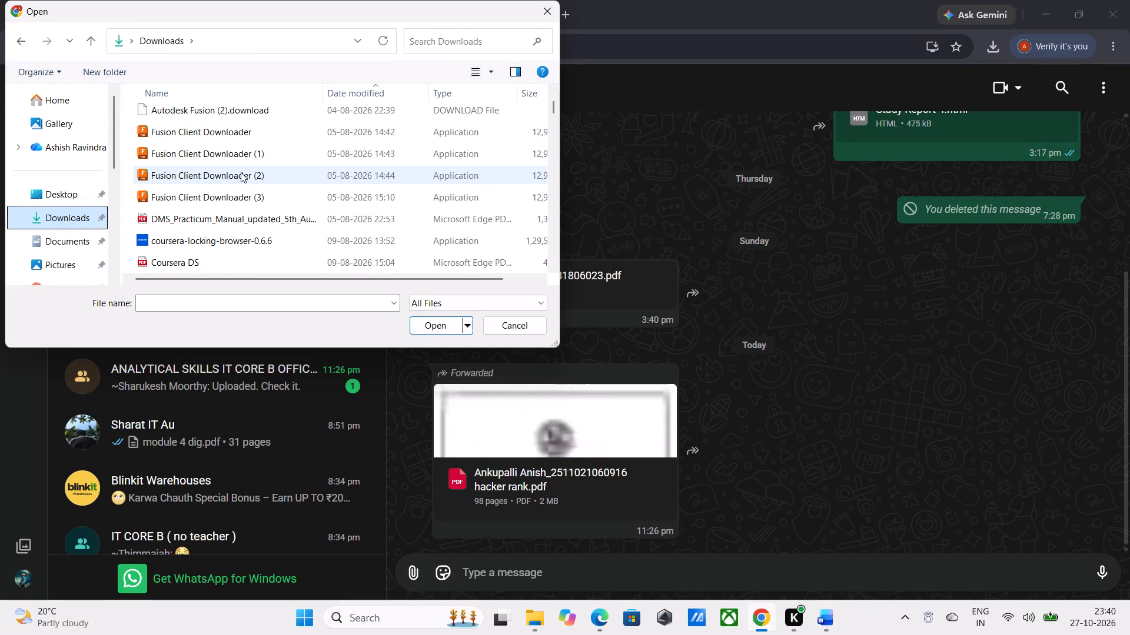
pyautogui.scroll(1, 241, 172)
pyautogui.click(76, 147)
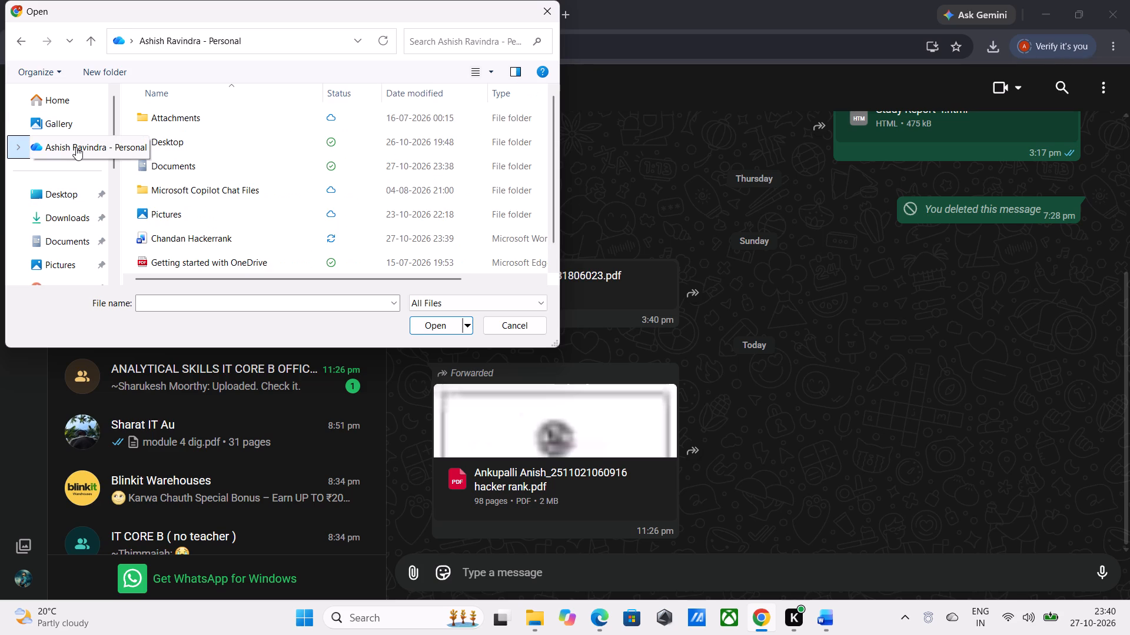
pyautogui.scroll(-1, 172, 174)
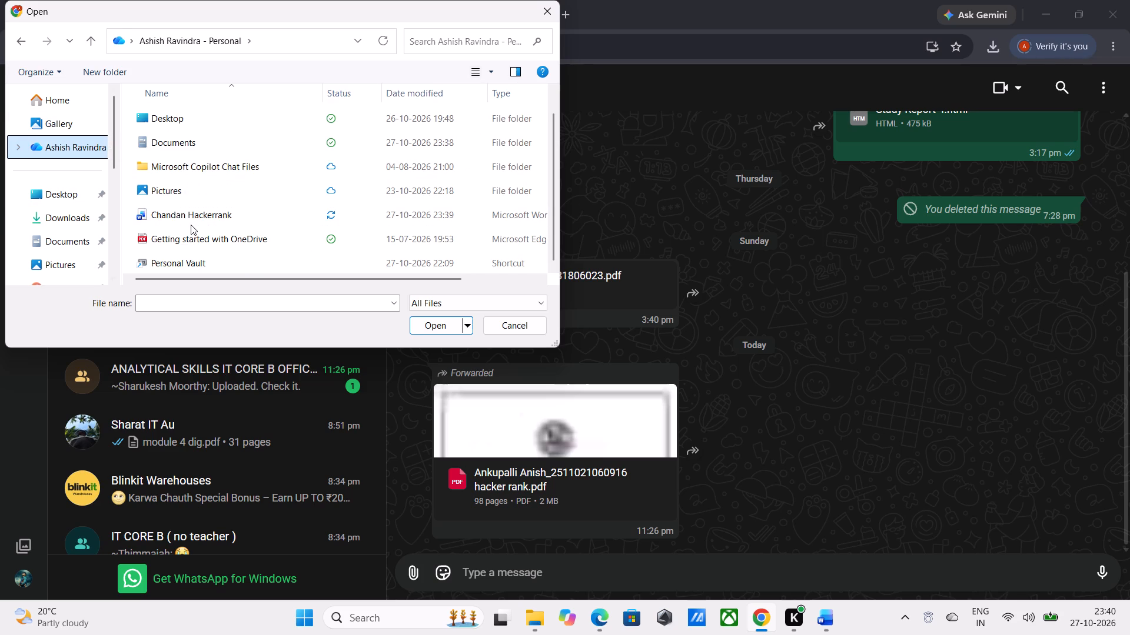
pyautogui.click(191, 225)
pyautogui.click(203, 219)
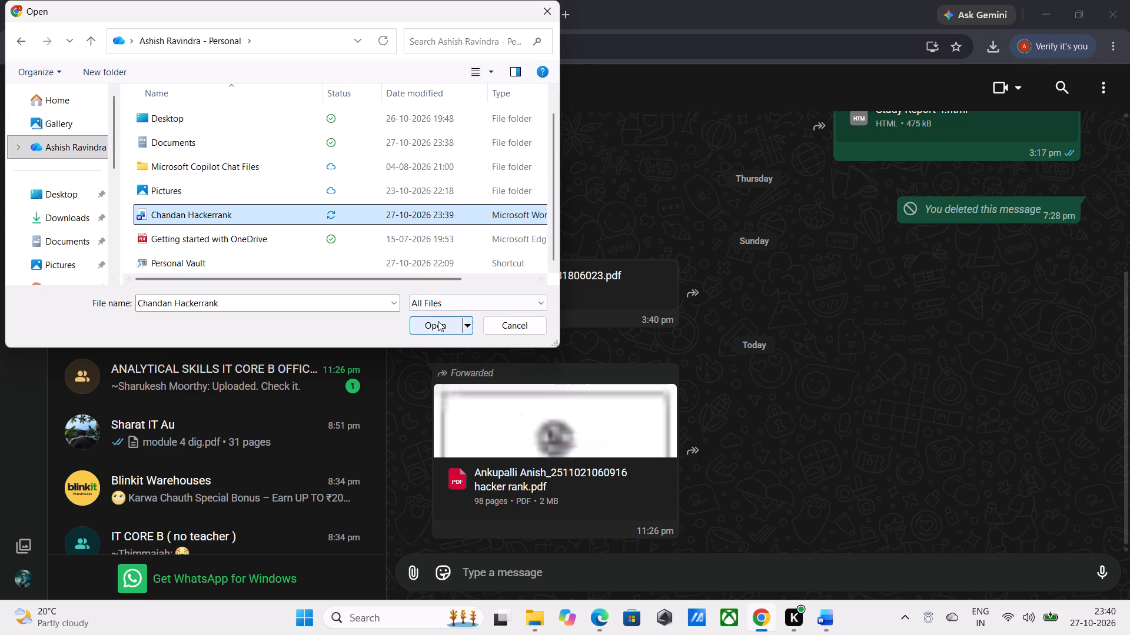
pyautogui.click(438, 321)
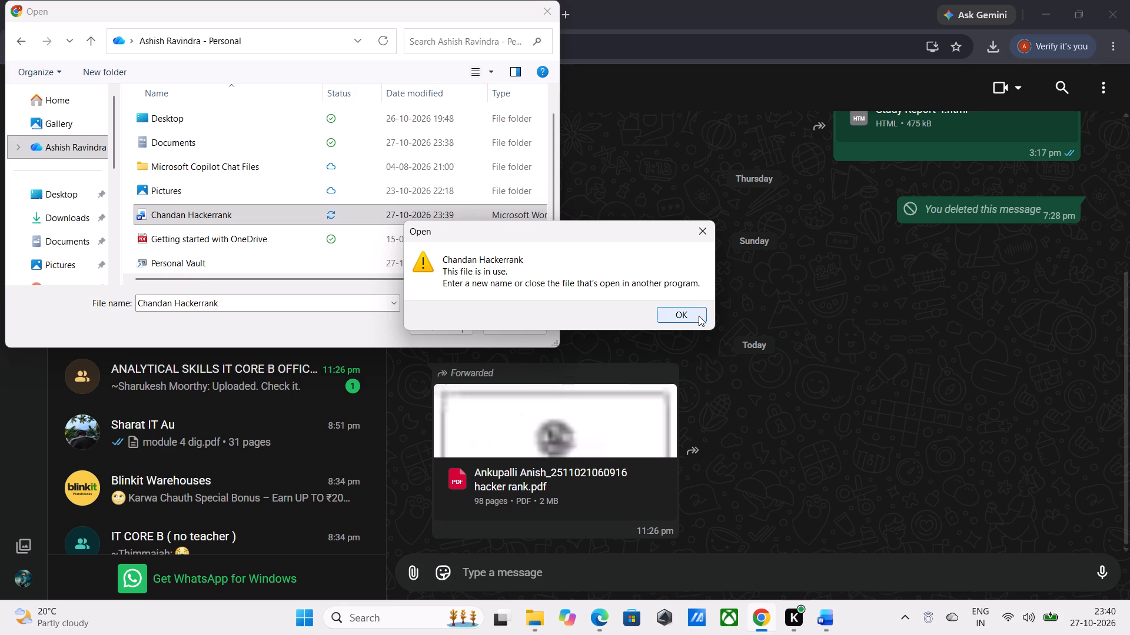
pyautogui.click(699, 316)
pyautogui.click(448, 326)
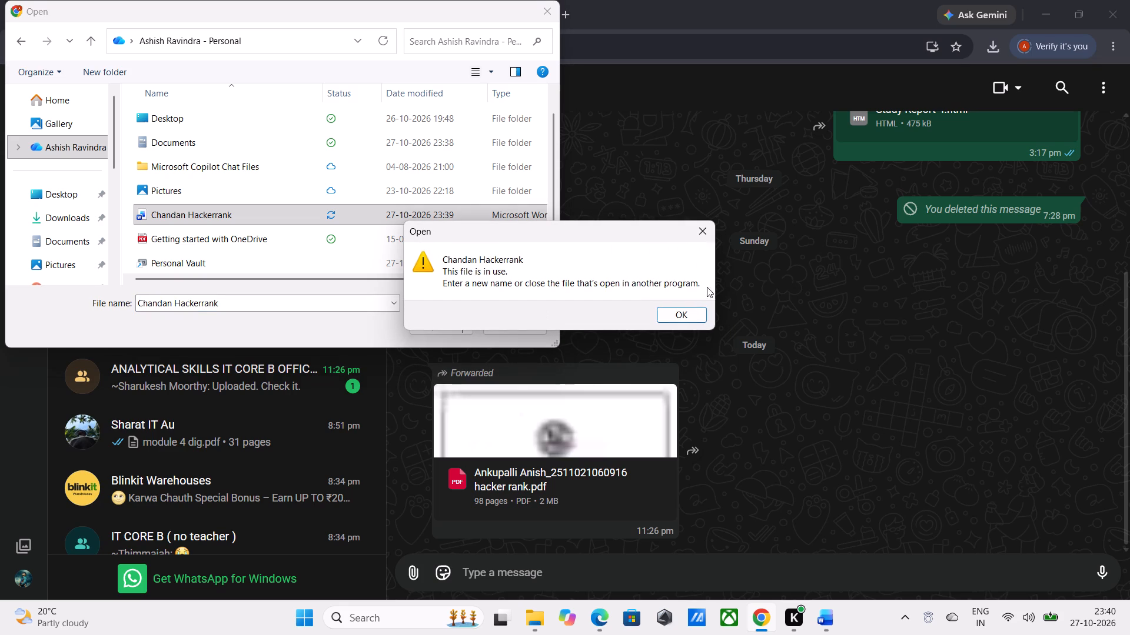
pyautogui.click(694, 236)
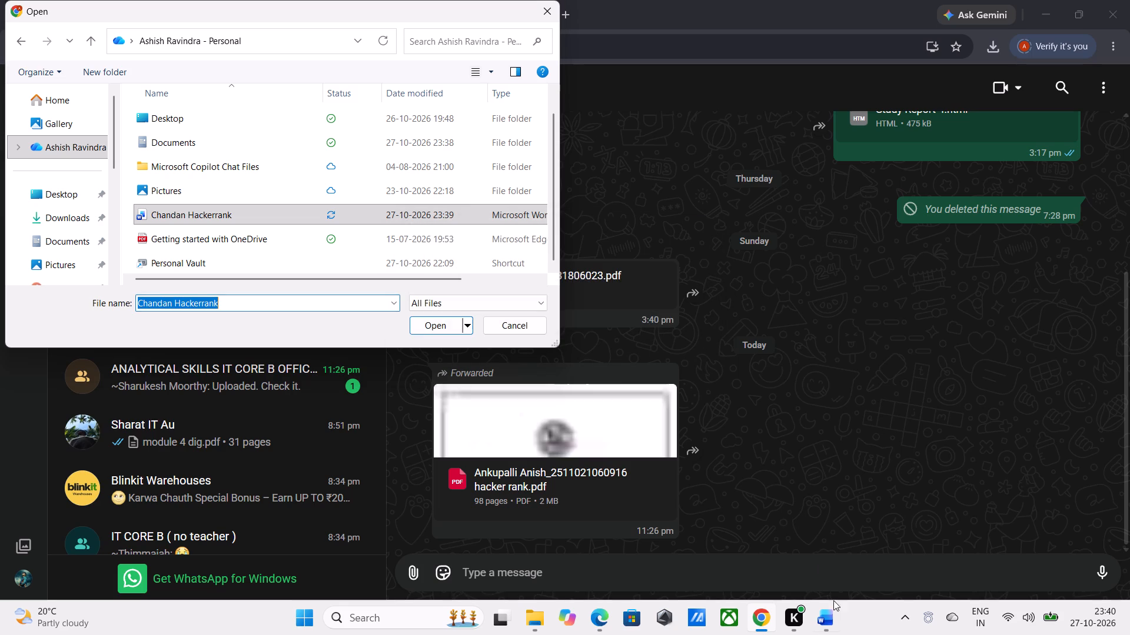
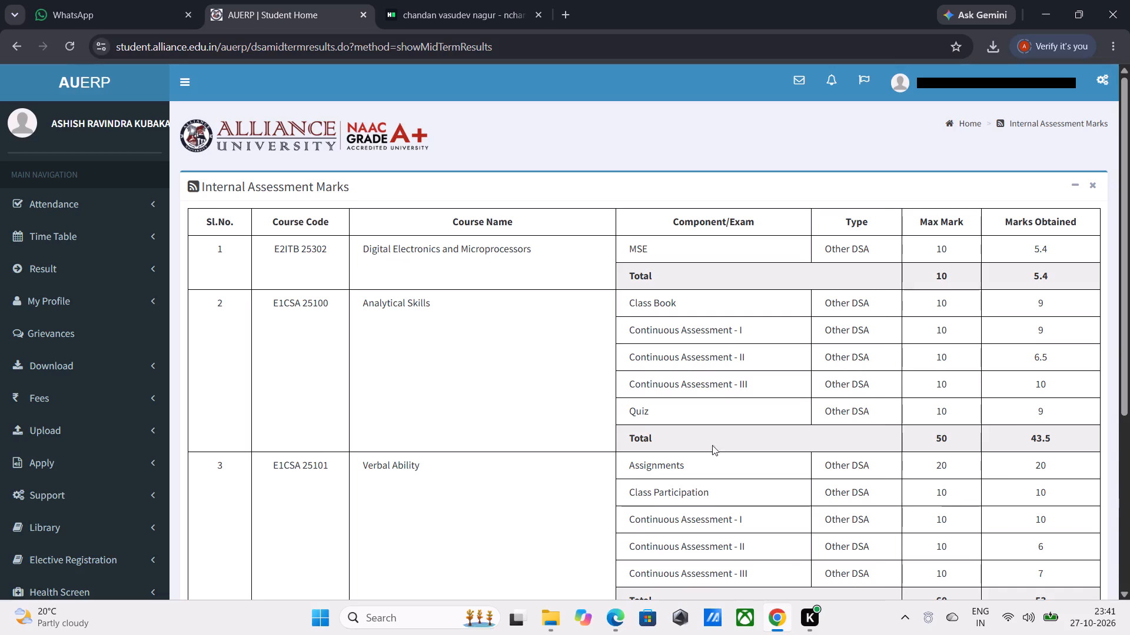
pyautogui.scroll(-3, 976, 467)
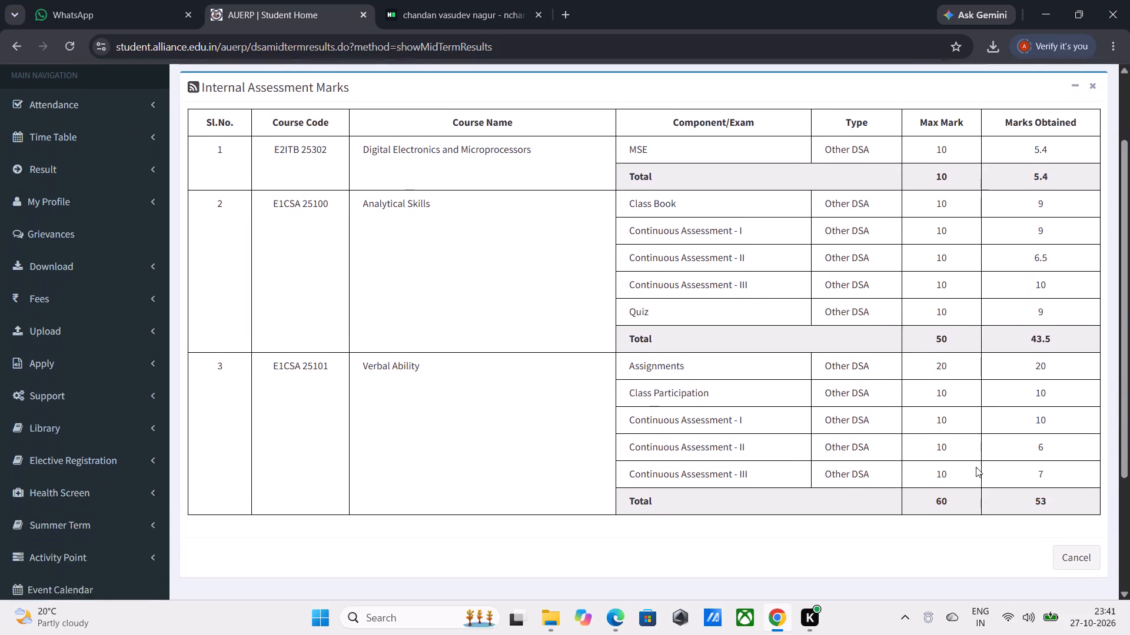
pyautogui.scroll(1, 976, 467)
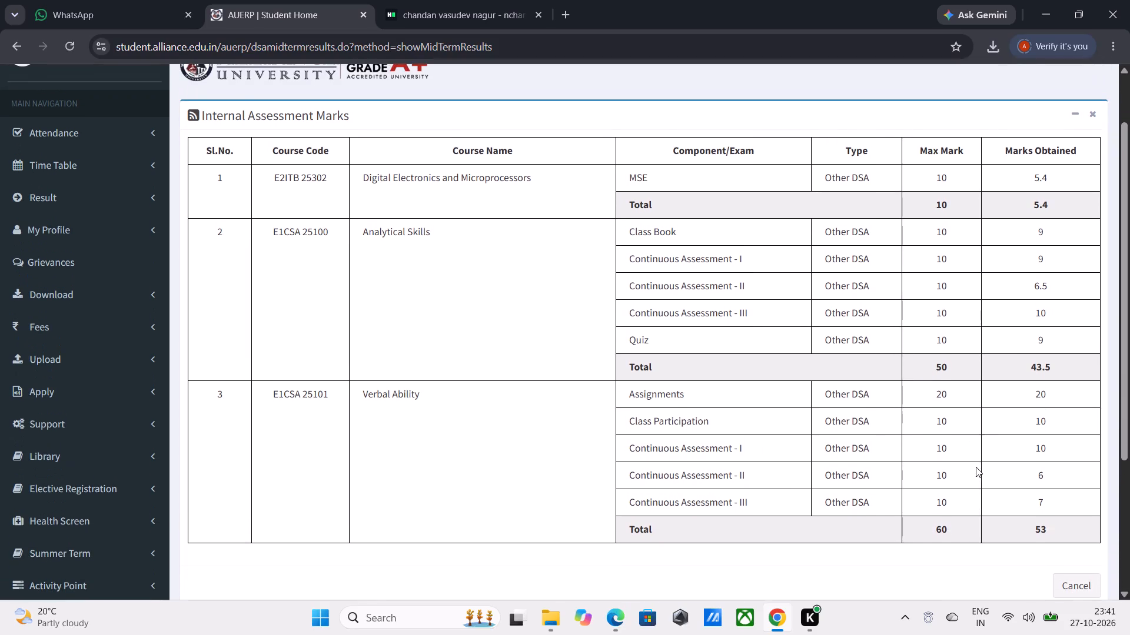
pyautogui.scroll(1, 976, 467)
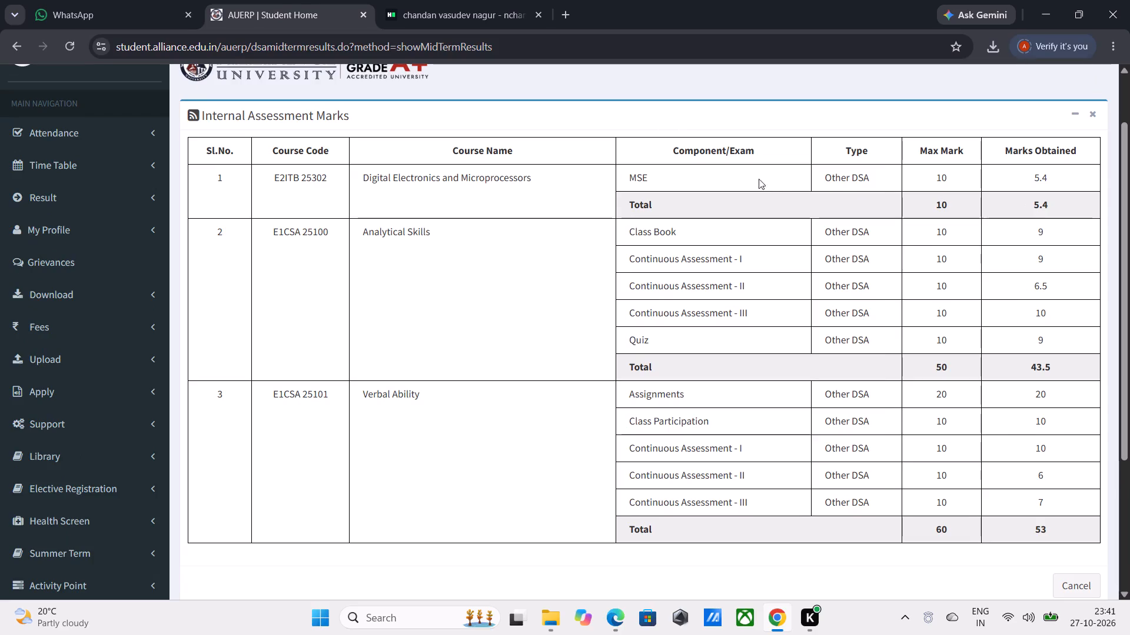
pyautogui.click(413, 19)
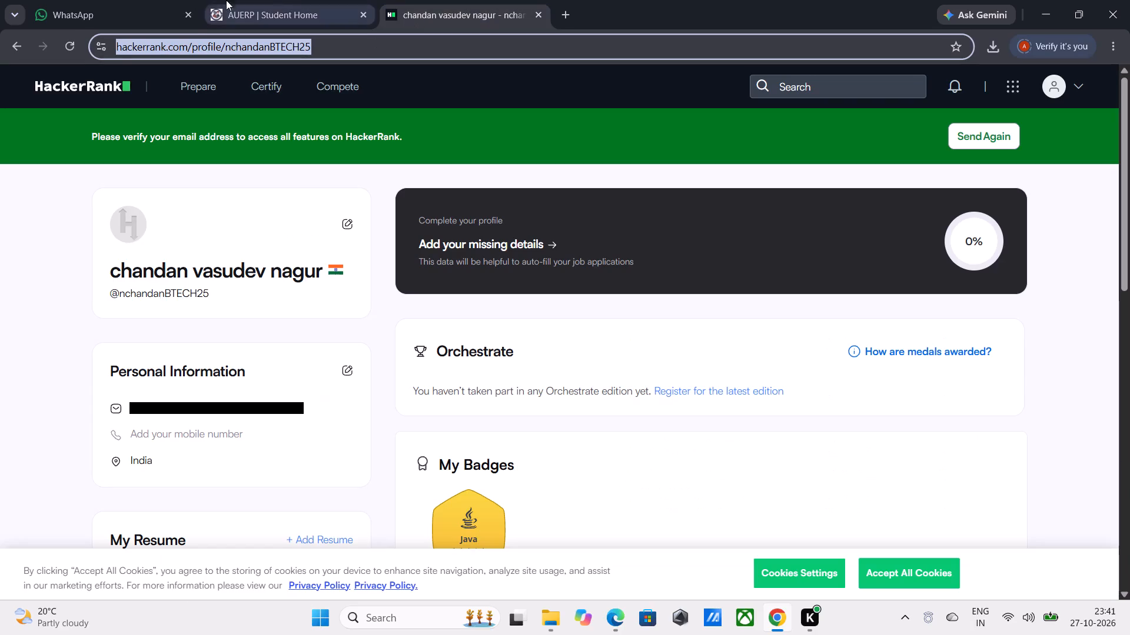